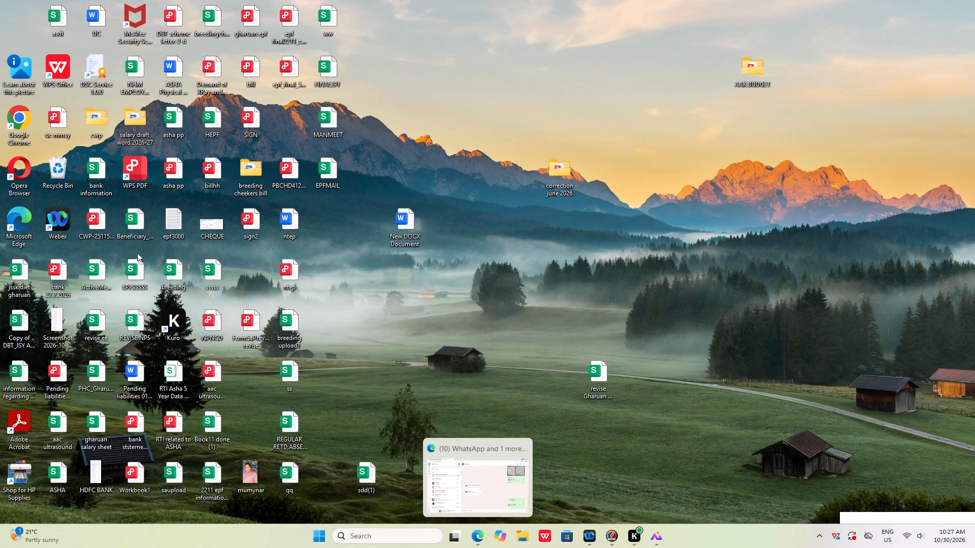
Open the SALARY 2026-27 workbook from ACER DATA (D:), Drive F, Accounts Reports, AASalary.
double_click(65, 163)
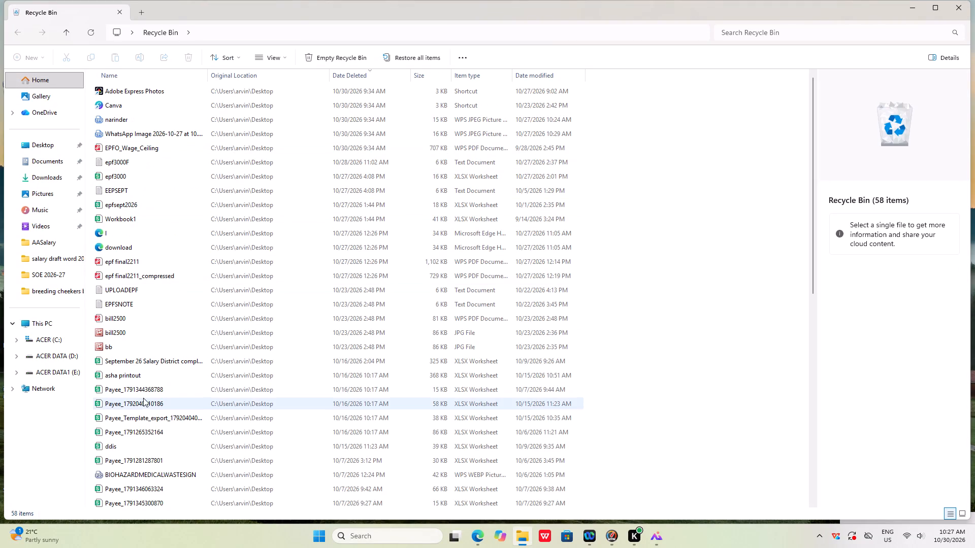
scroll(138, 106, up, 2)
double_click(60, 358)
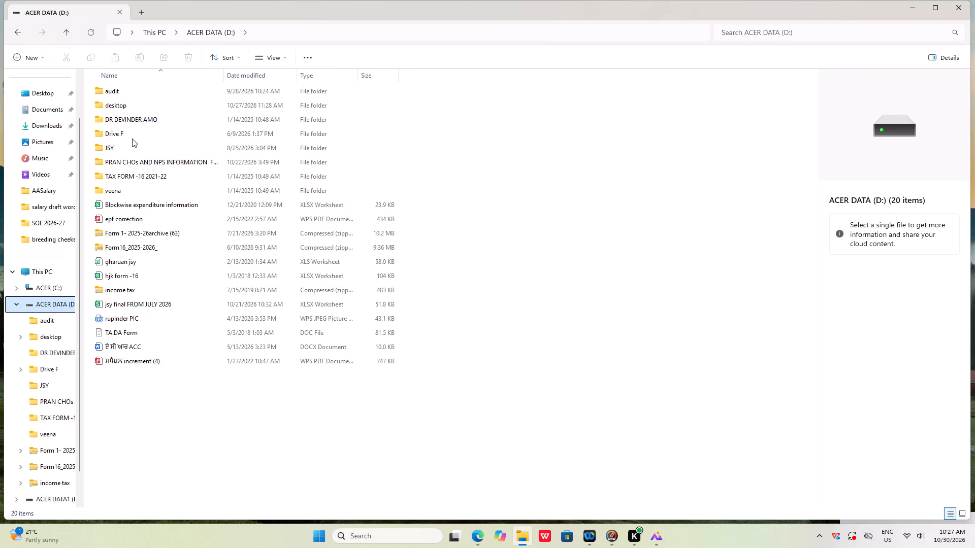
double_click(131, 135)
double_click(133, 107)
double_click(133, 107)
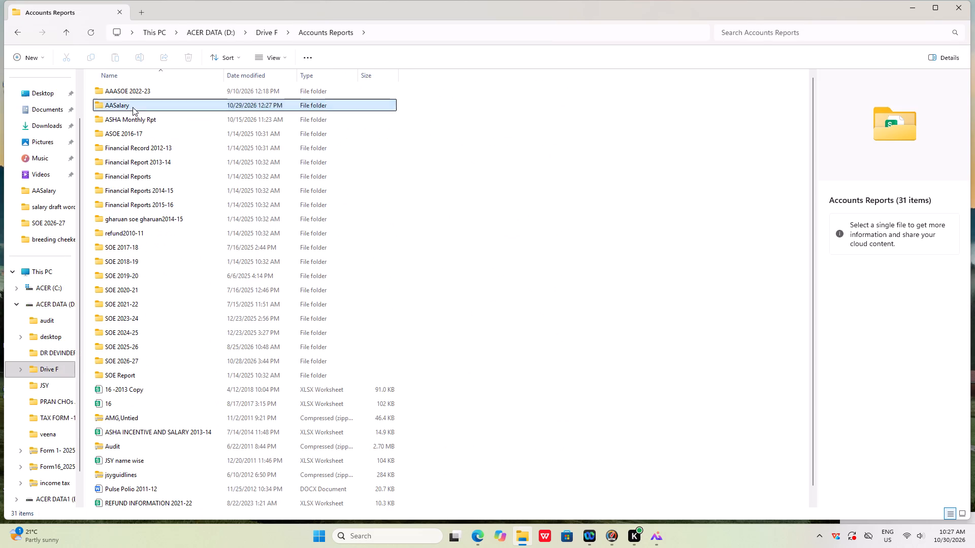
double_click(141, 434)
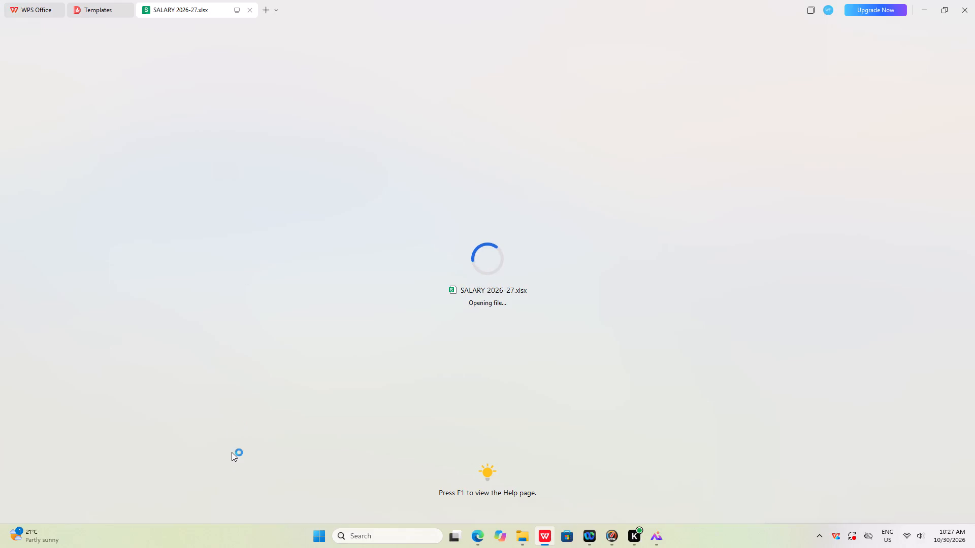
Create a copy of the october 2026 sheet and place it before the oct sheet.
click(74, 506)
scroll(392, 452, down, 8)
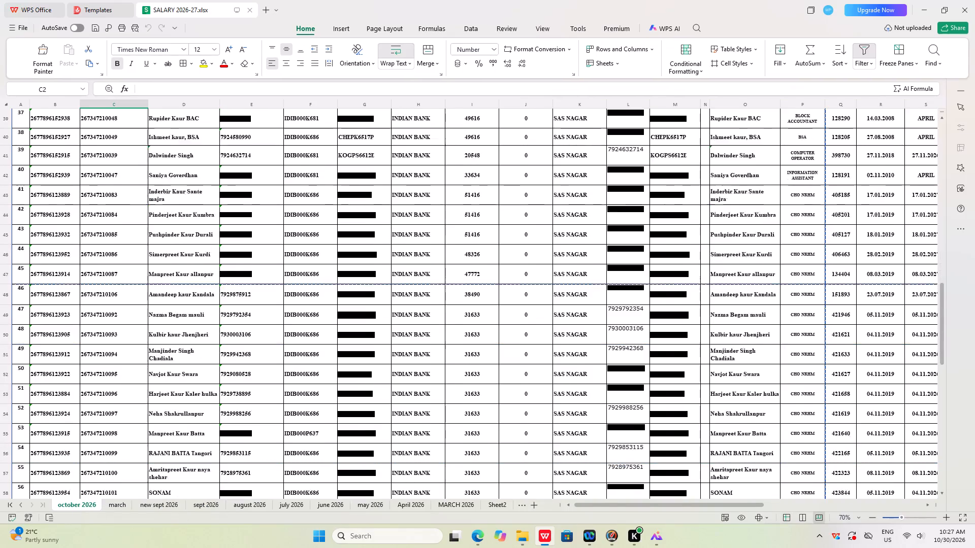
scroll(719, 415, down, 9)
drag(748, 504, 847, 512)
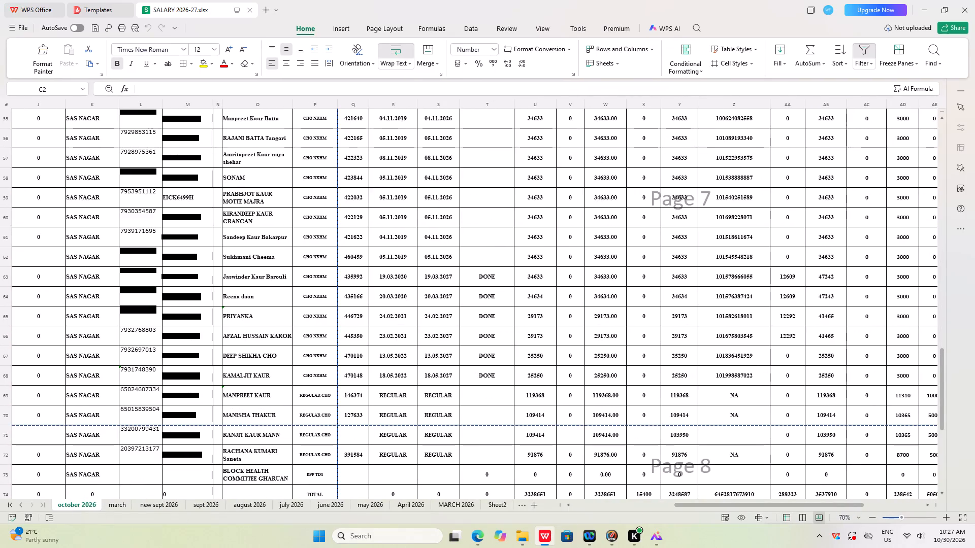
right_click(94, 506)
click(130, 303)
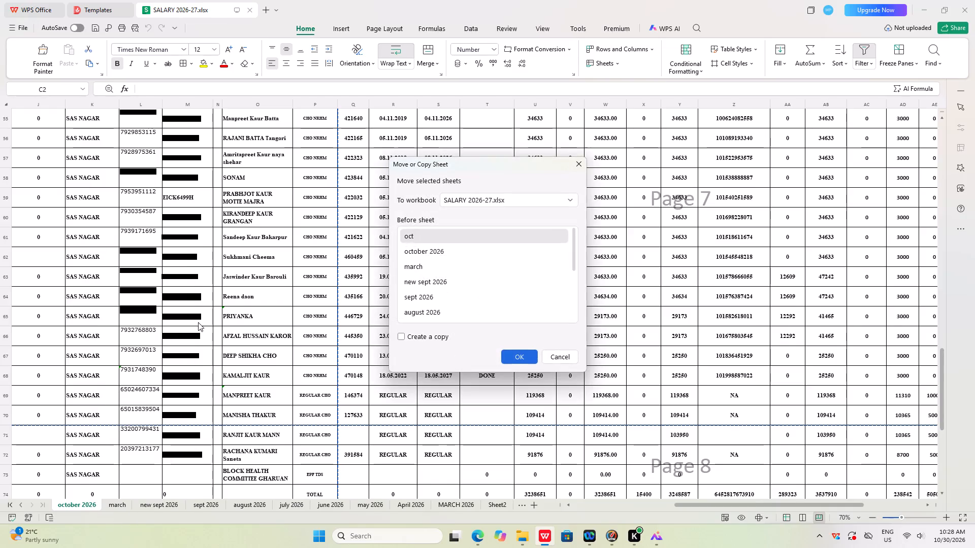
click(442, 338)
click(518, 358)
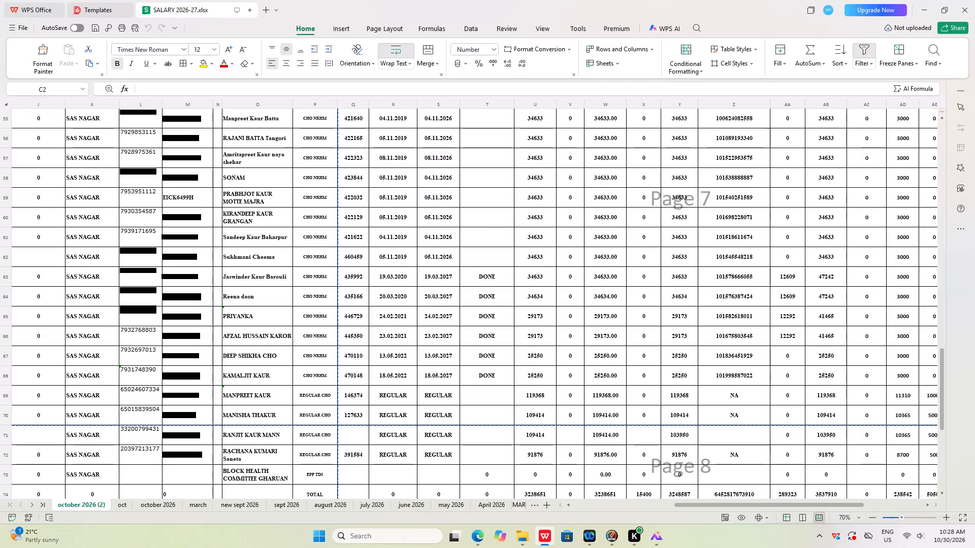
Rename the copied october 2026 (2) sheet as nove2026.
click(80, 506)
text(Nove)
click(85, 502)
right_click(85, 502)
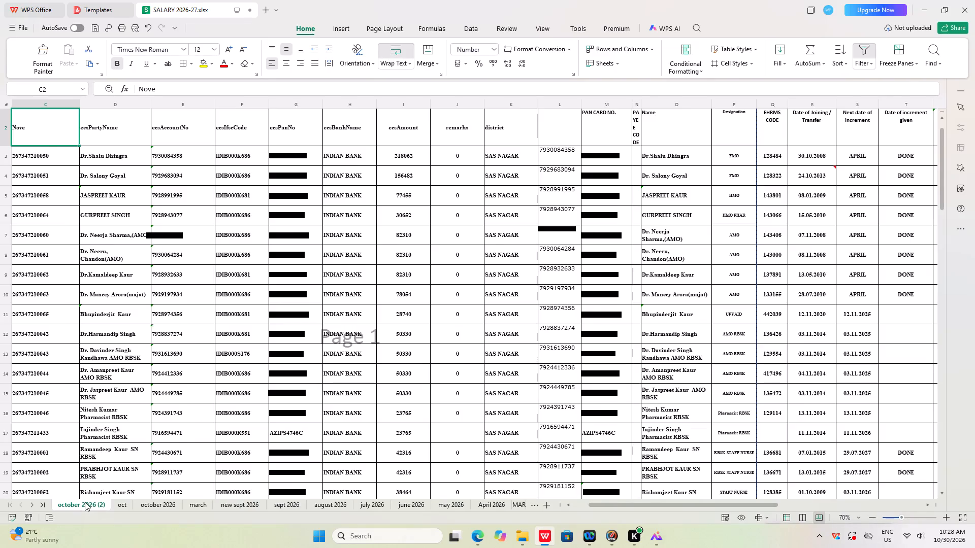
click(123, 373)
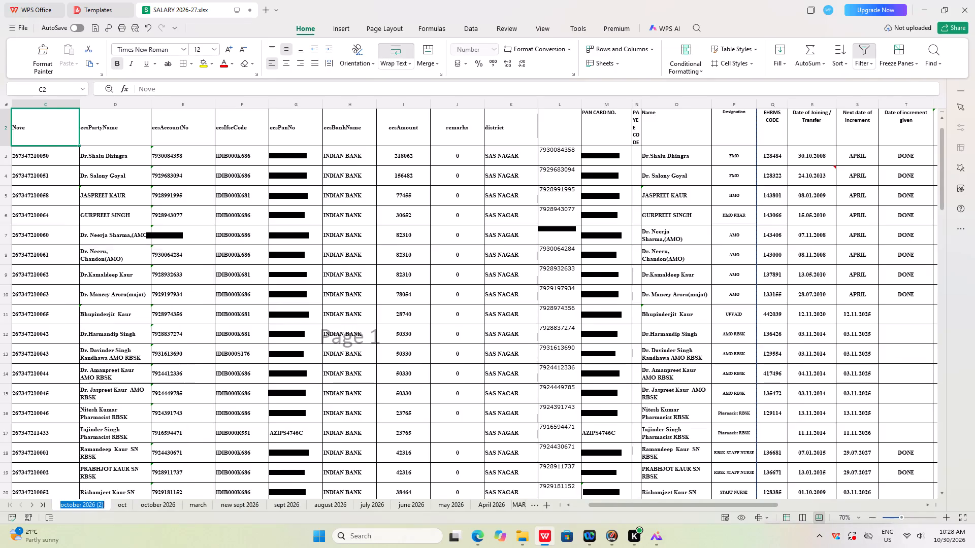
text(nove2026)
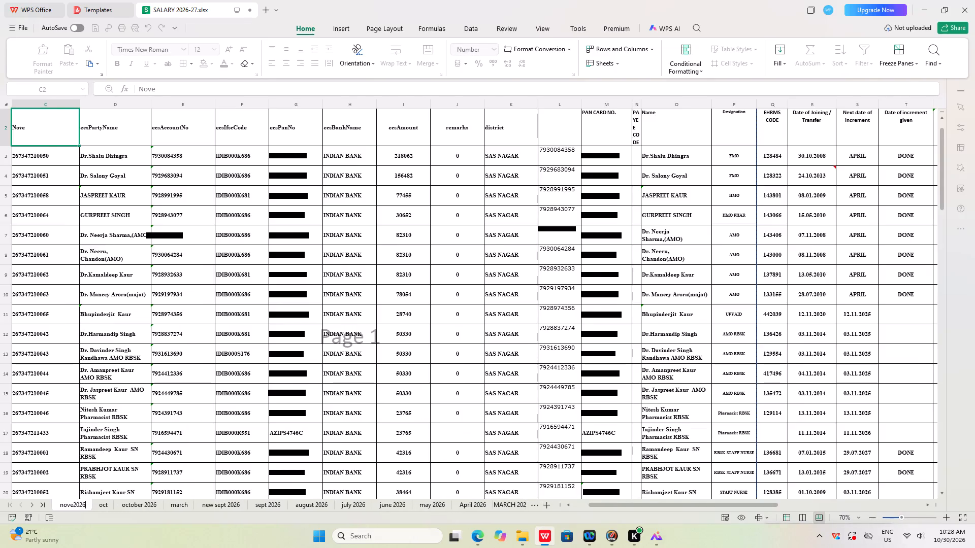
click(451, 341)
Enter the formula =W71-Y71 in cell X71 of the nove2026 sheet.
drag(612, 505, 673, 505)
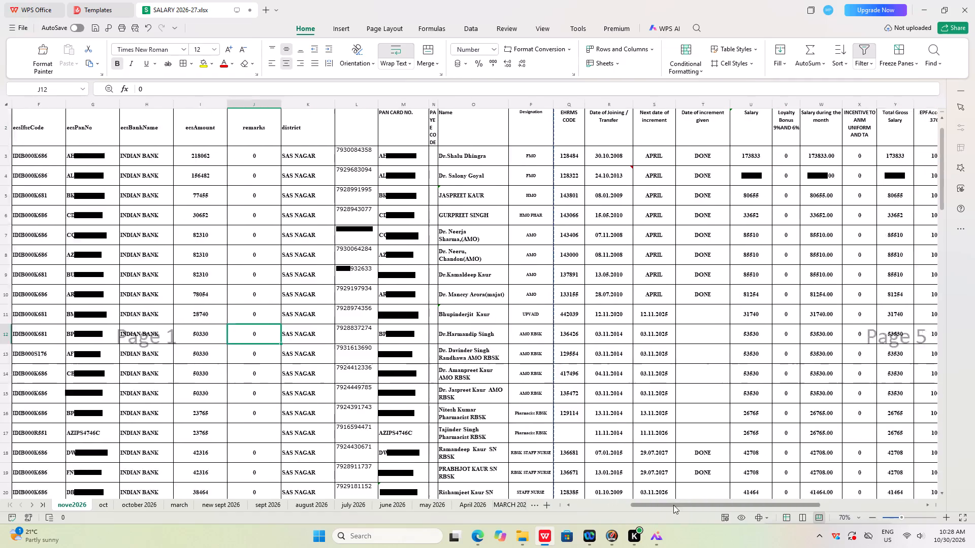
drag(673, 505, 692, 505)
scroll(649, 433, down, 10)
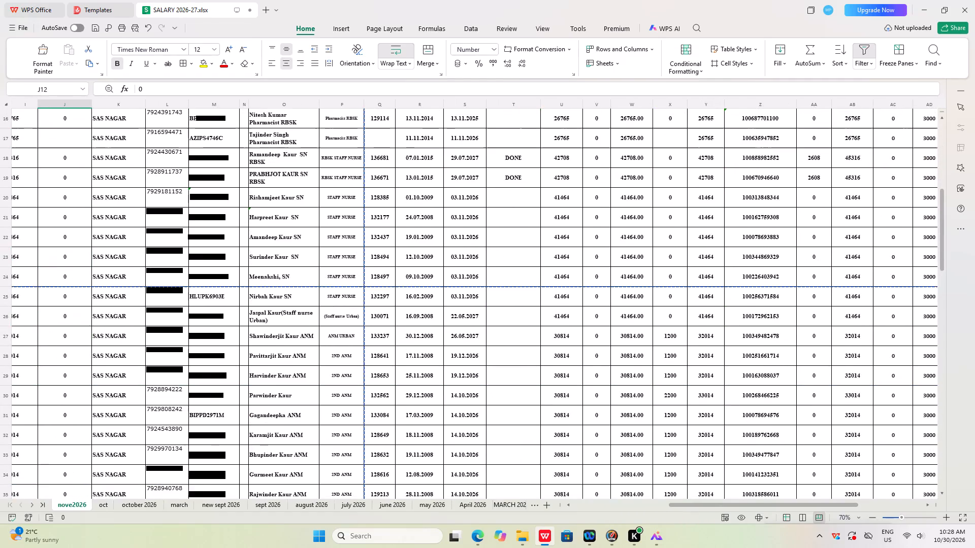
scroll(649, 433, down, 10)
scroll(649, 433, down, 12)
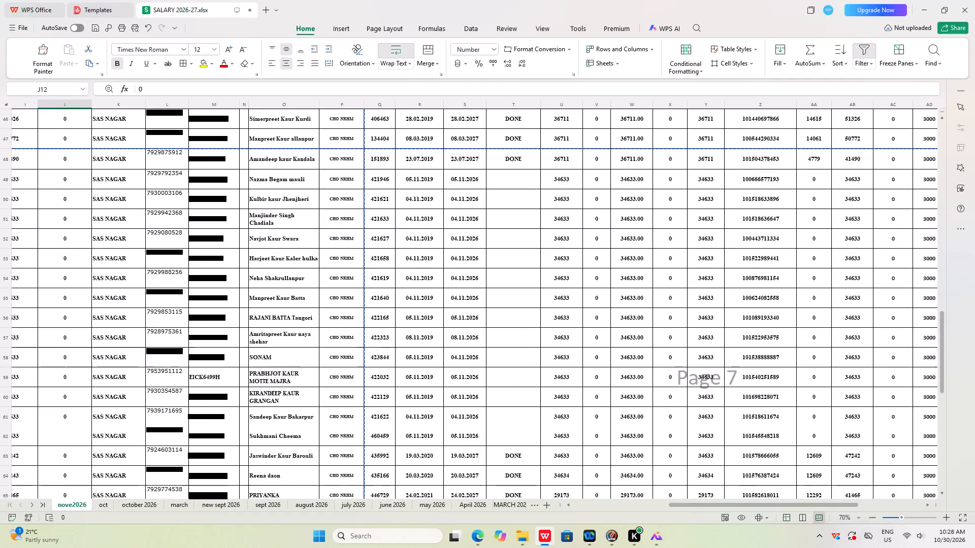
scroll(650, 434, down, 9)
scroll(650, 434, up, 2)
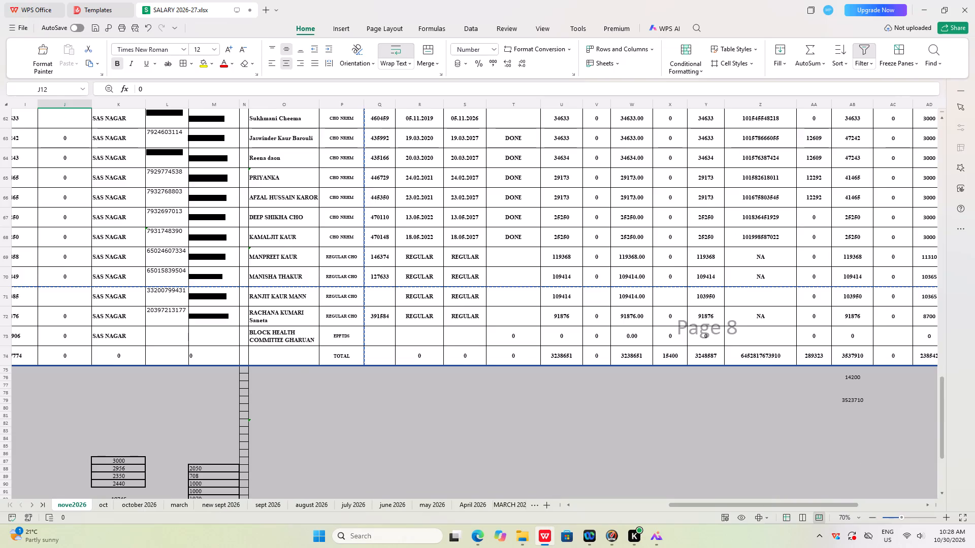
click(678, 359)
key(equal)
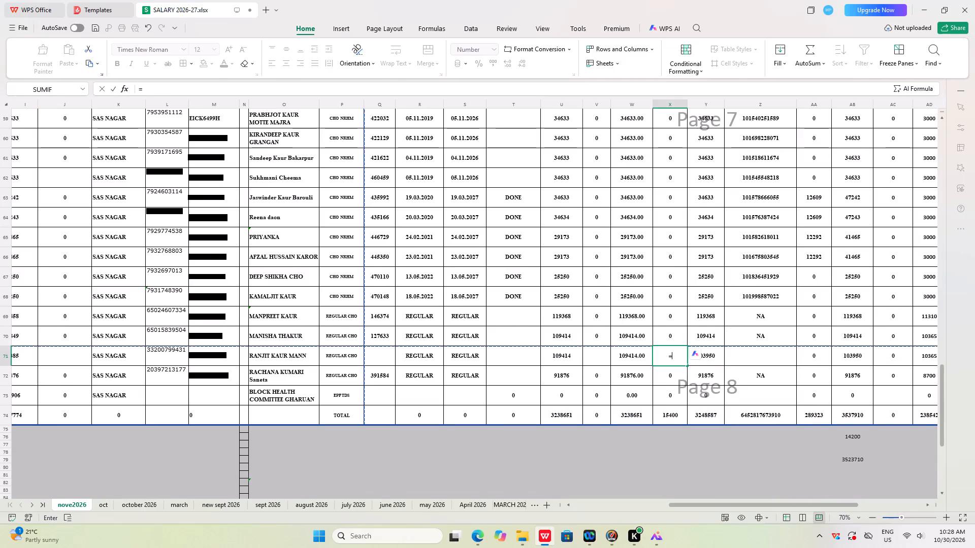
click(635, 355)
key(minus)
click(696, 359)
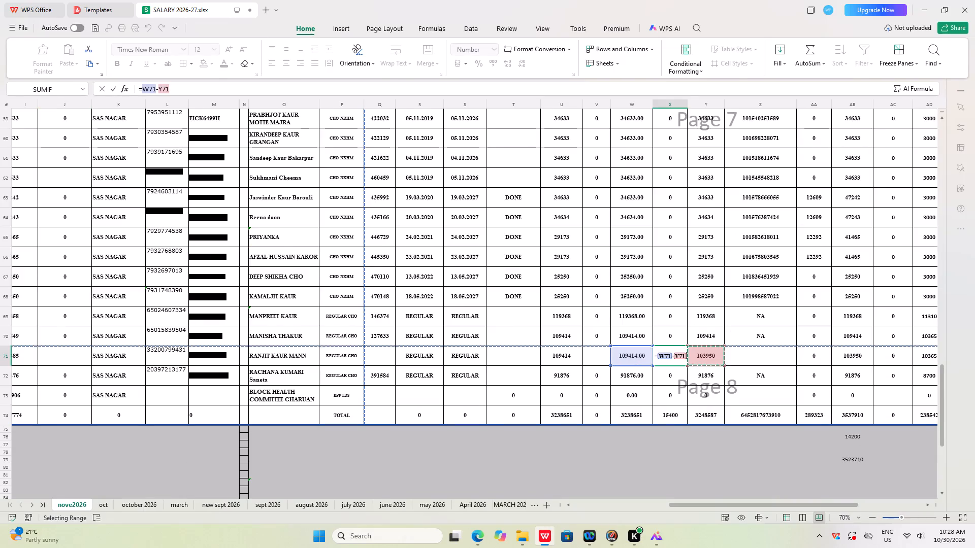
key(Return)
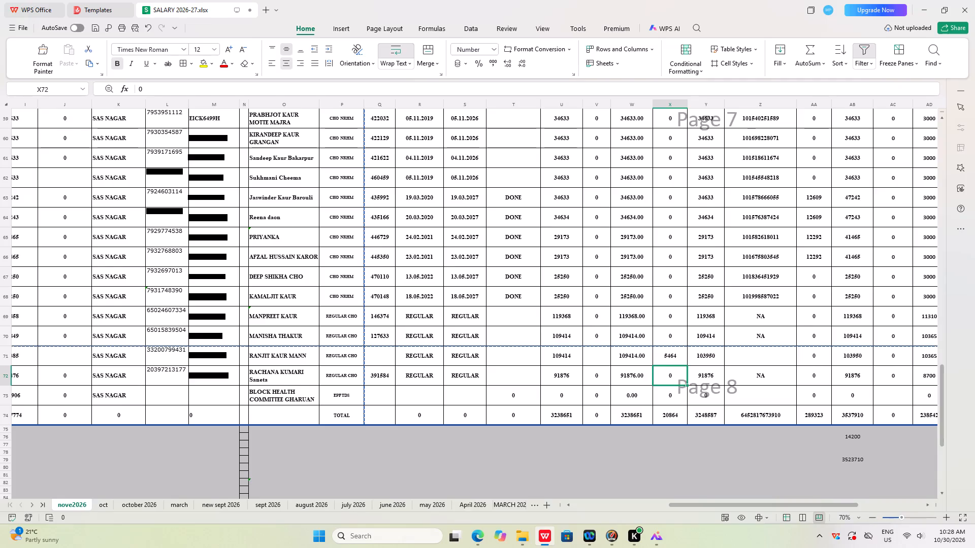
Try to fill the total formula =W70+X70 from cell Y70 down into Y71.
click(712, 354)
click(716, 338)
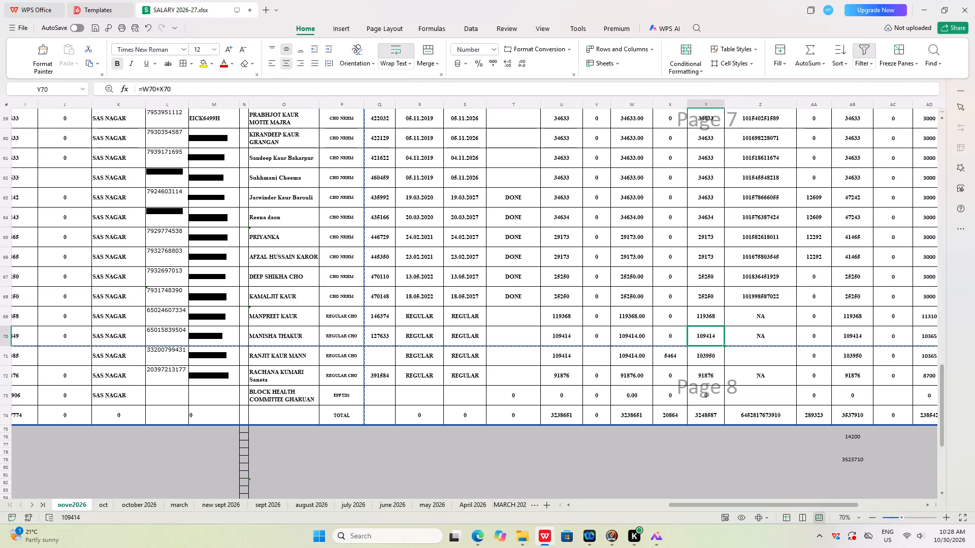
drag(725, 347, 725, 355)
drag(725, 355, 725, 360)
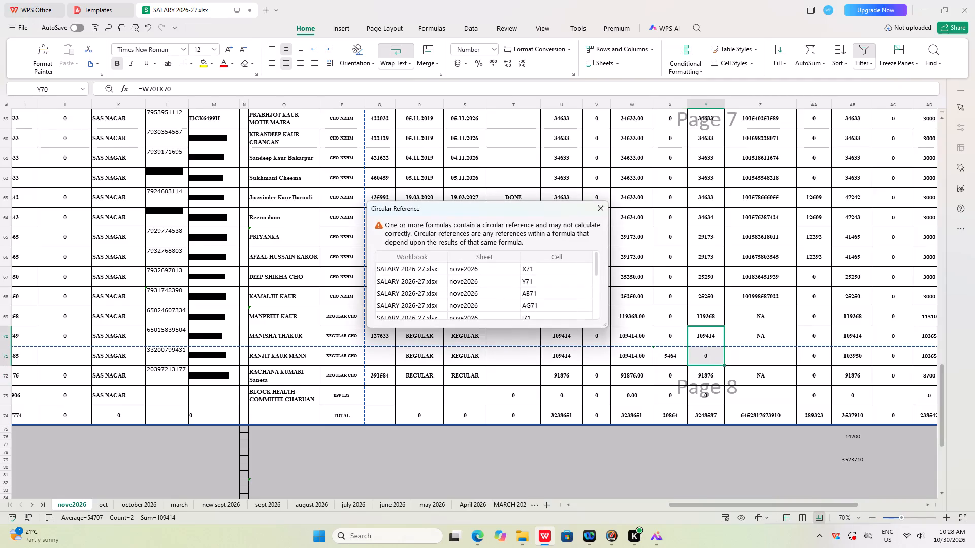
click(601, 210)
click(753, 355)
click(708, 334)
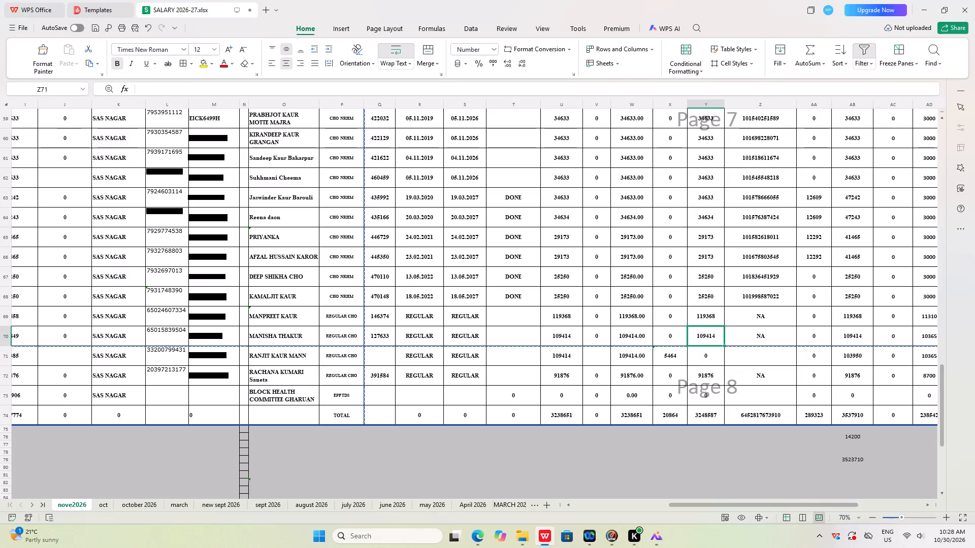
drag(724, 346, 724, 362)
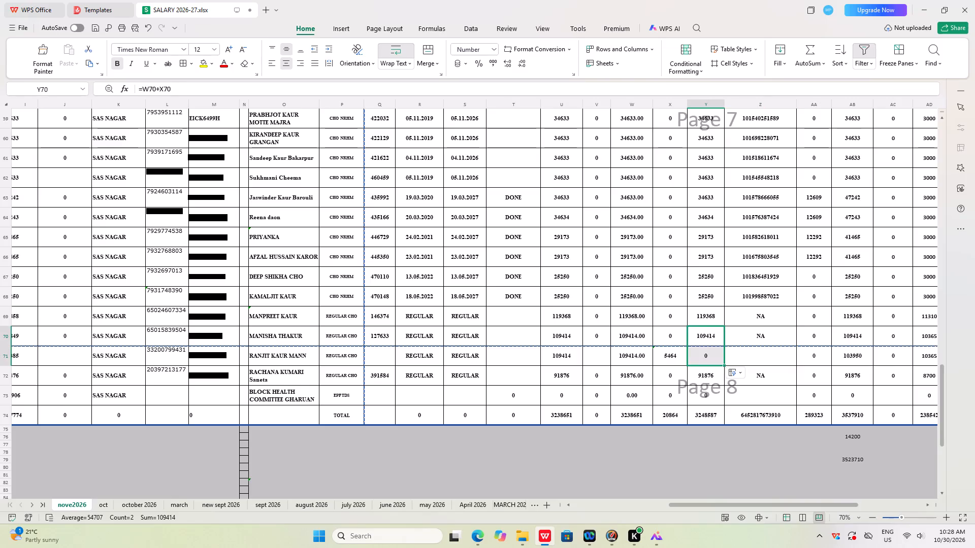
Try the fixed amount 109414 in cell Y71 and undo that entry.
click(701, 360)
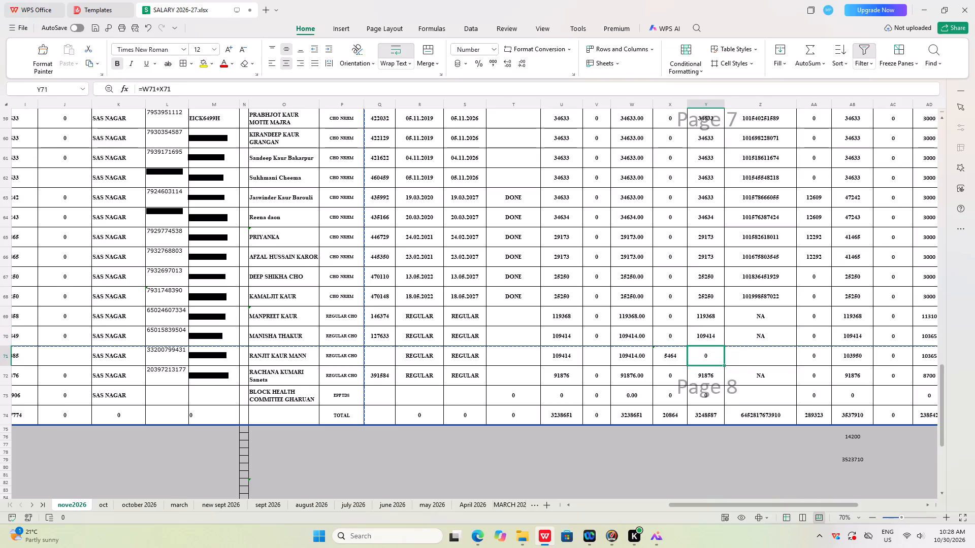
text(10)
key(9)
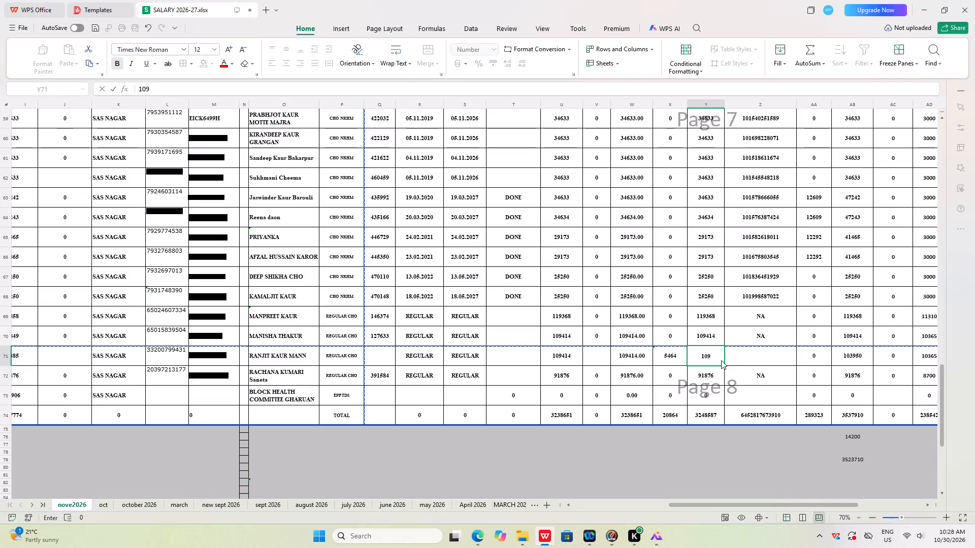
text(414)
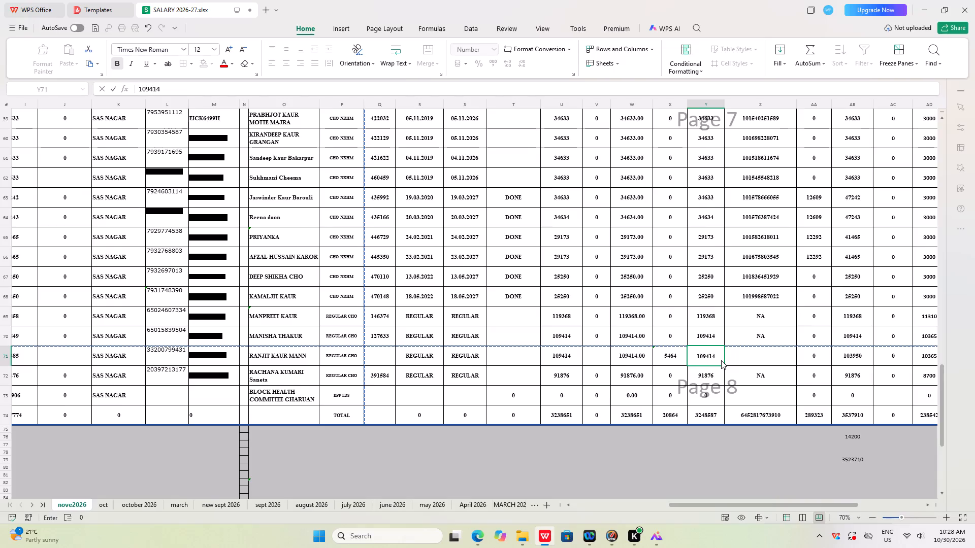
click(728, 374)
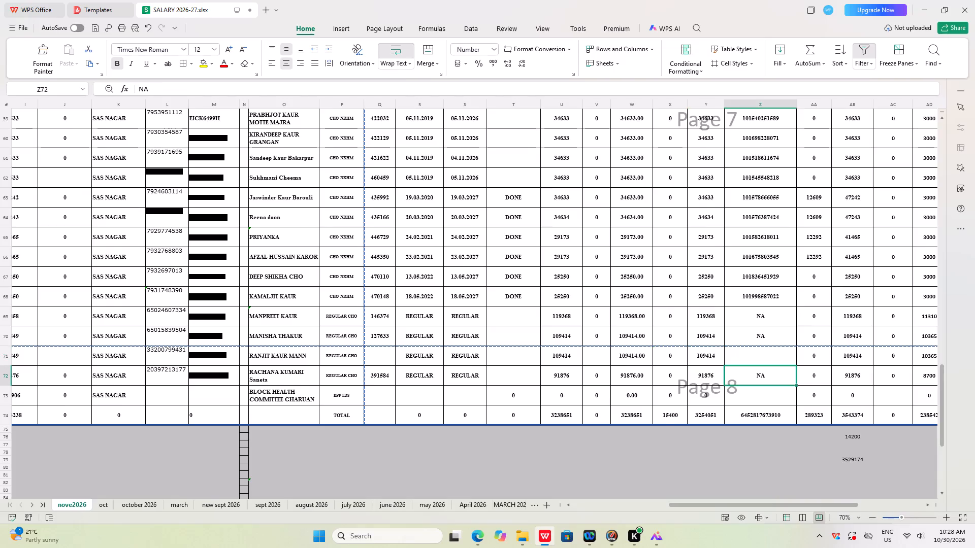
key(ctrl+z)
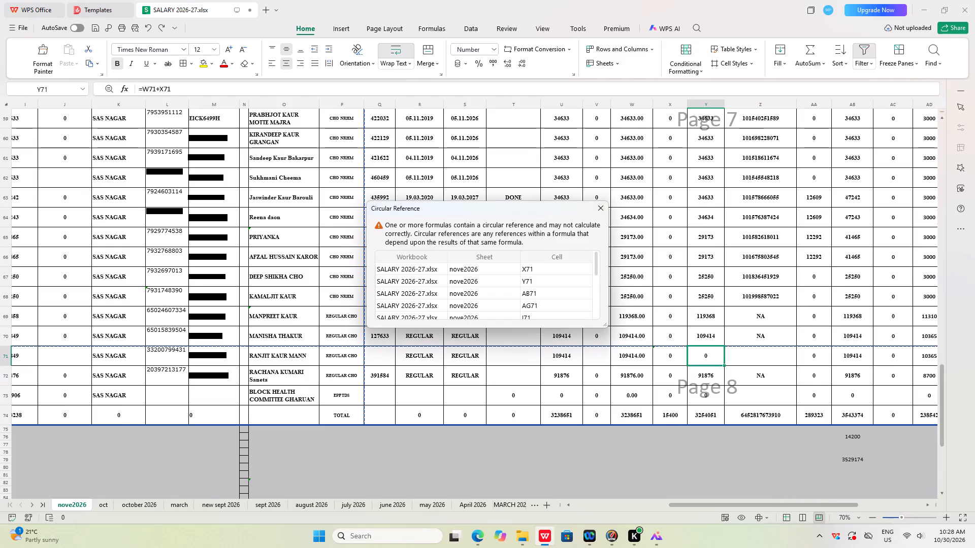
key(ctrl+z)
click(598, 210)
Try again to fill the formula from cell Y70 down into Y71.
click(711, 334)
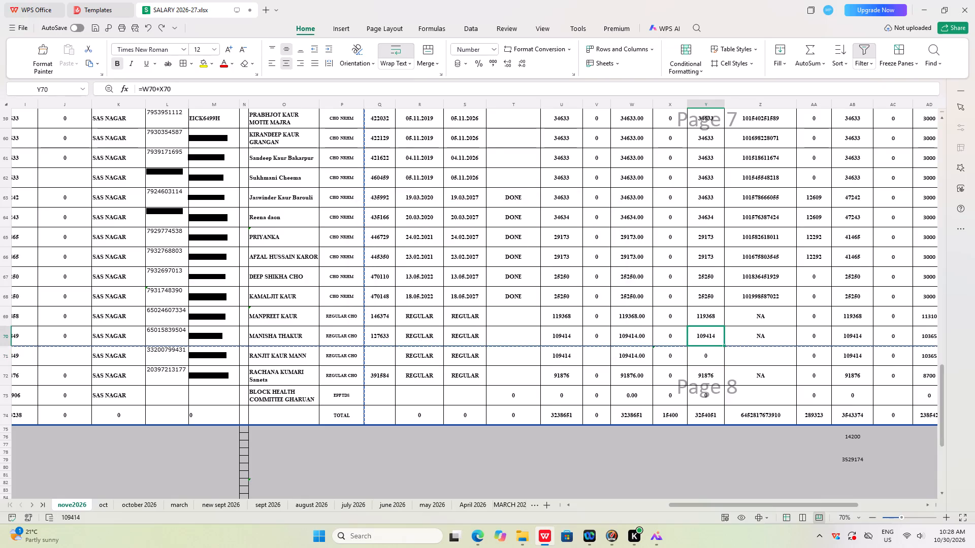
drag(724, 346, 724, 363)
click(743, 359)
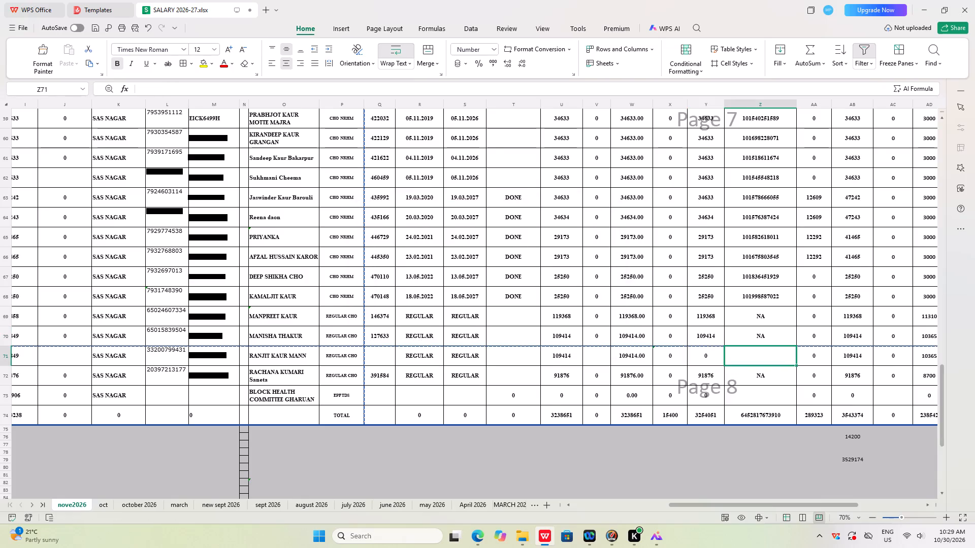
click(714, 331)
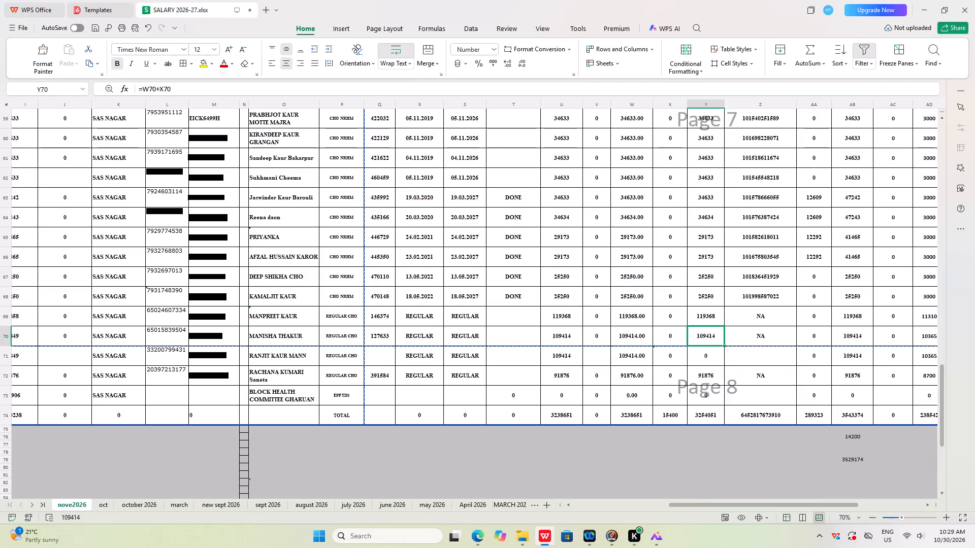
Replace the formula in cell Y71 with =W71.
click(718, 351)
key(equal)
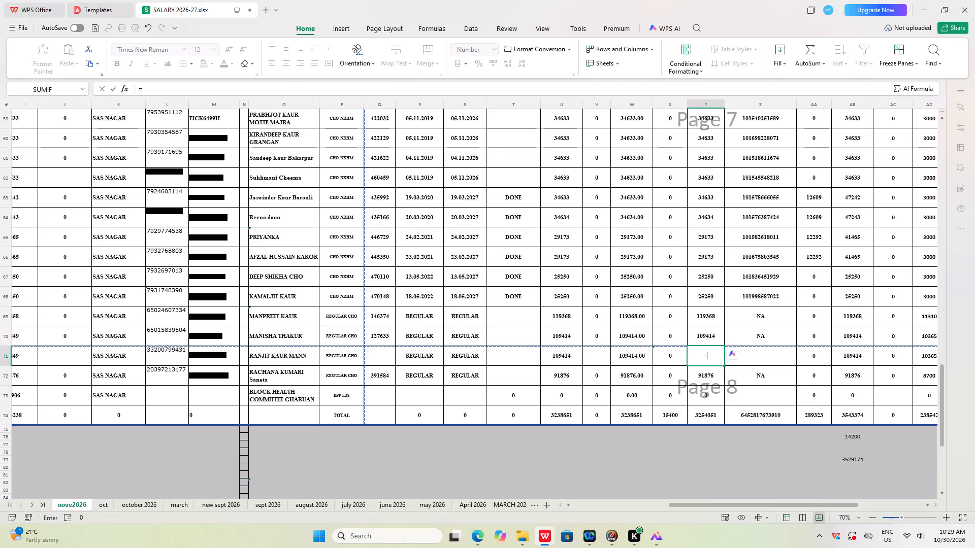
click(631, 357)
key(Return)
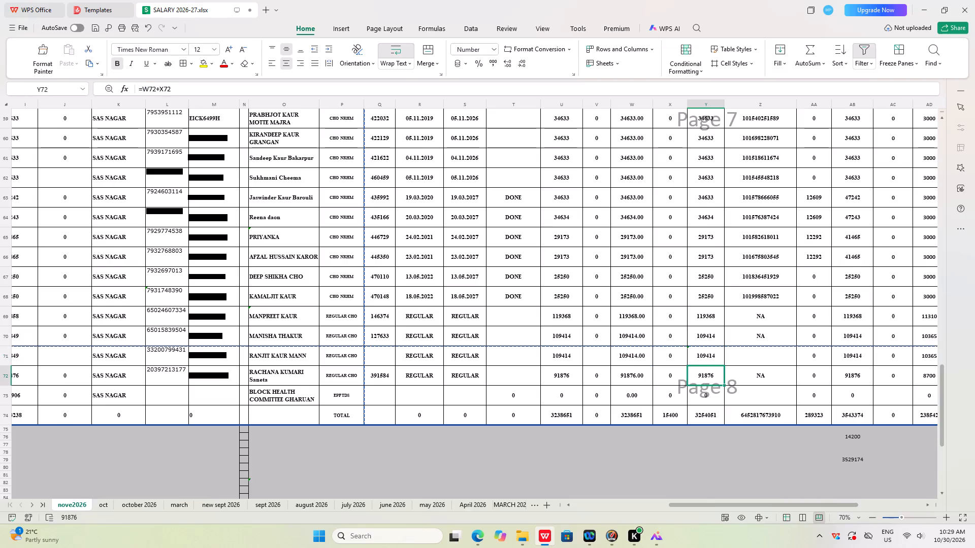
Enter the formula =5464*2 in cell AC71 of the nove2026 sheet, in the row numbered 71.
click(713, 357)
key(Right)
key(Right)
key(Right)
key(Right)
key(Right)
key(Right)
key(Right)
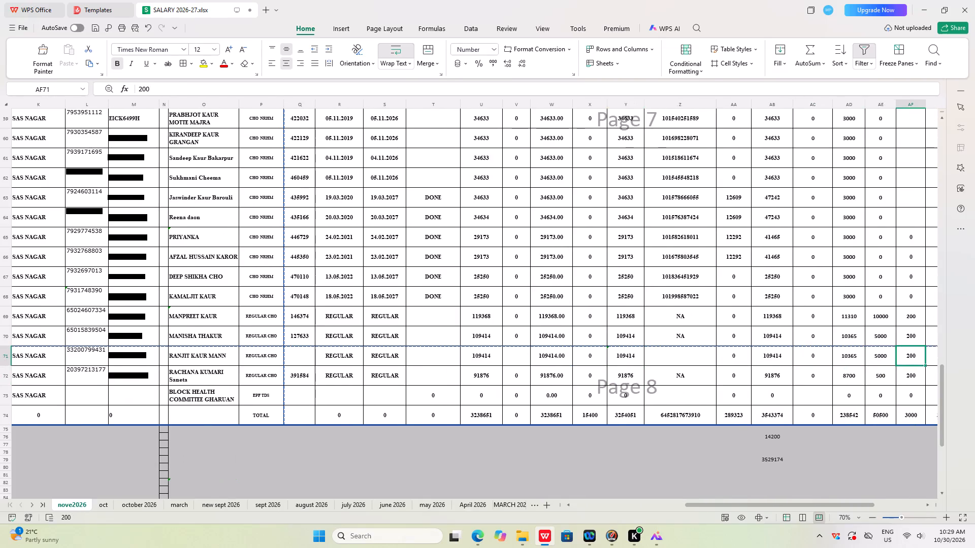
key(Right)
key(Right)
click(674, 355)
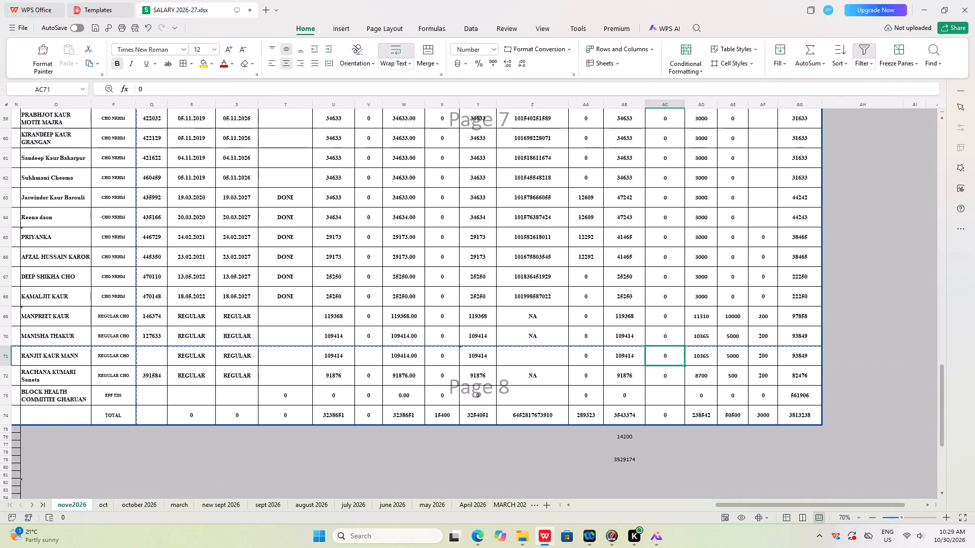
text(=5464*2)
click(674, 373)
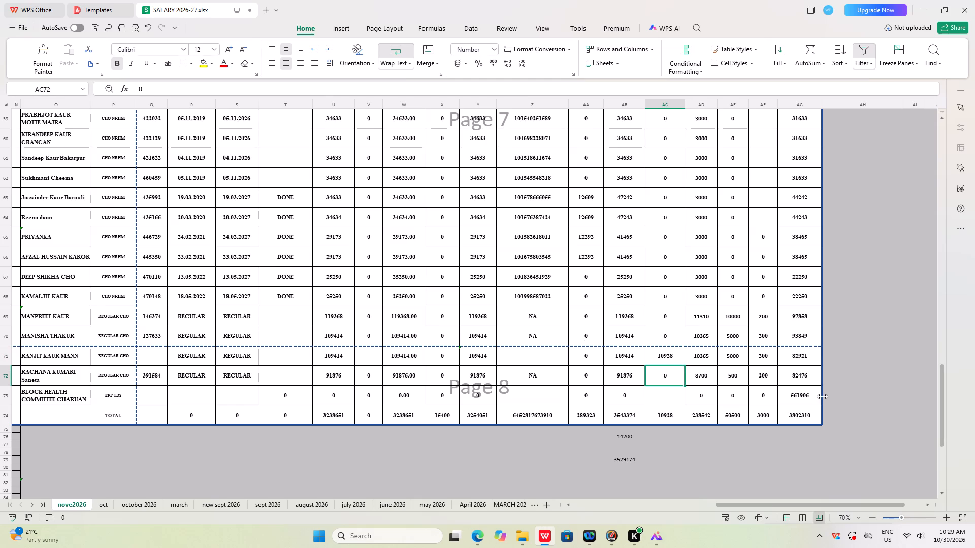
Save the SALARY 2026-27 workbook with the November sheet changes.
click(17, 27)
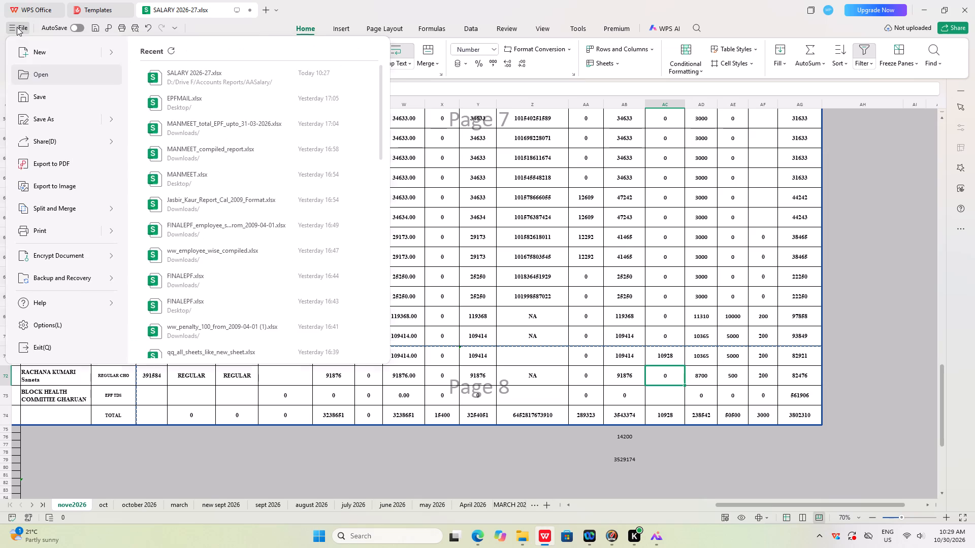
click(39, 100)
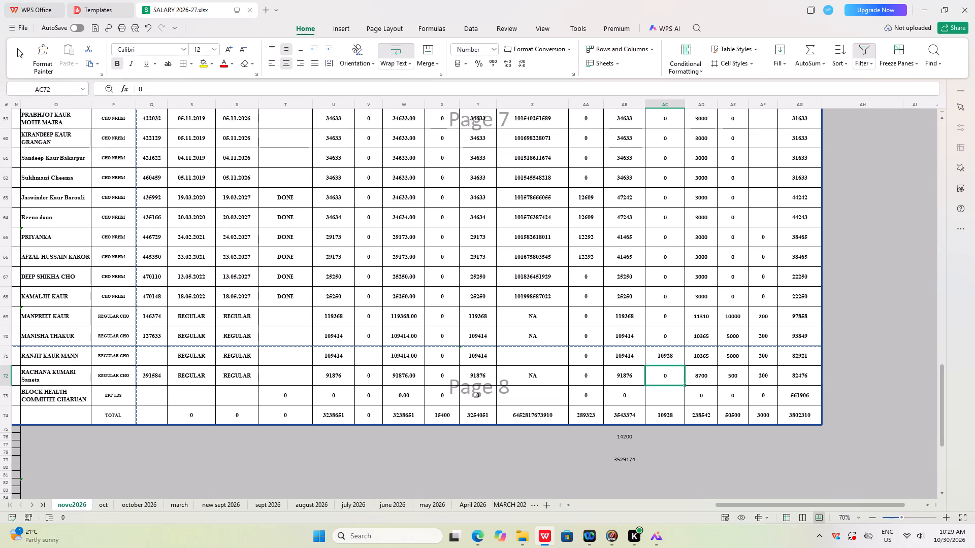
click(24, 30)
click(641, 380)
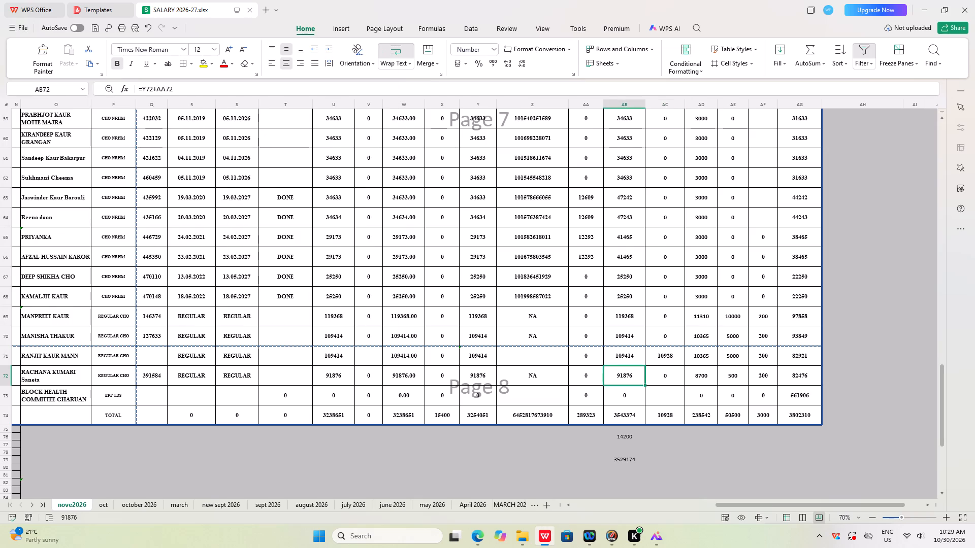
Highlight cell AC71, which holds the =5464*2 entry, with a yellow fill.
click(662, 354)
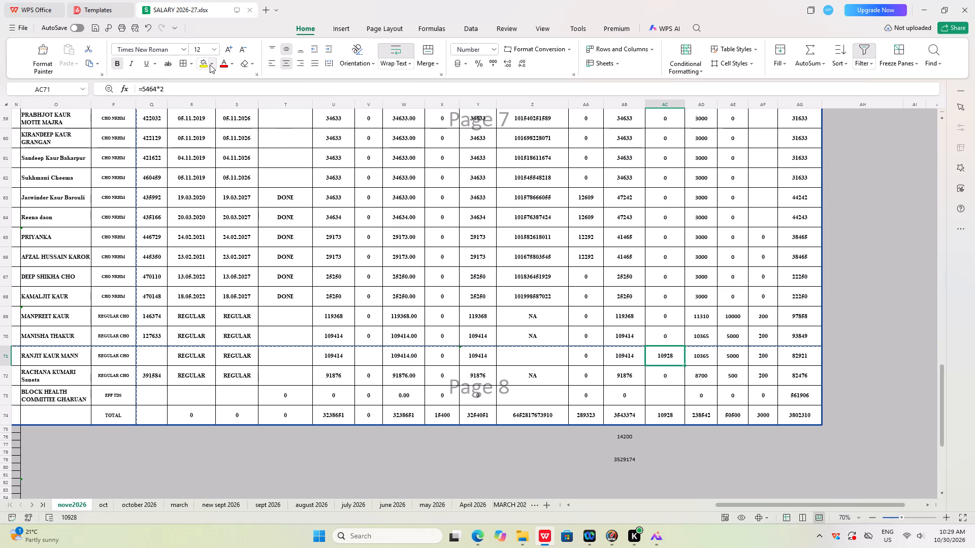
click(207, 65)
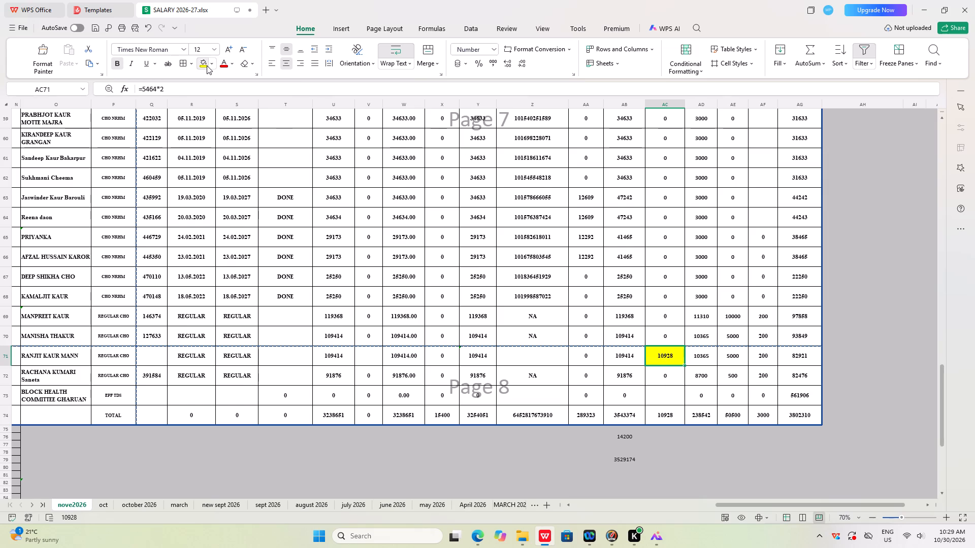
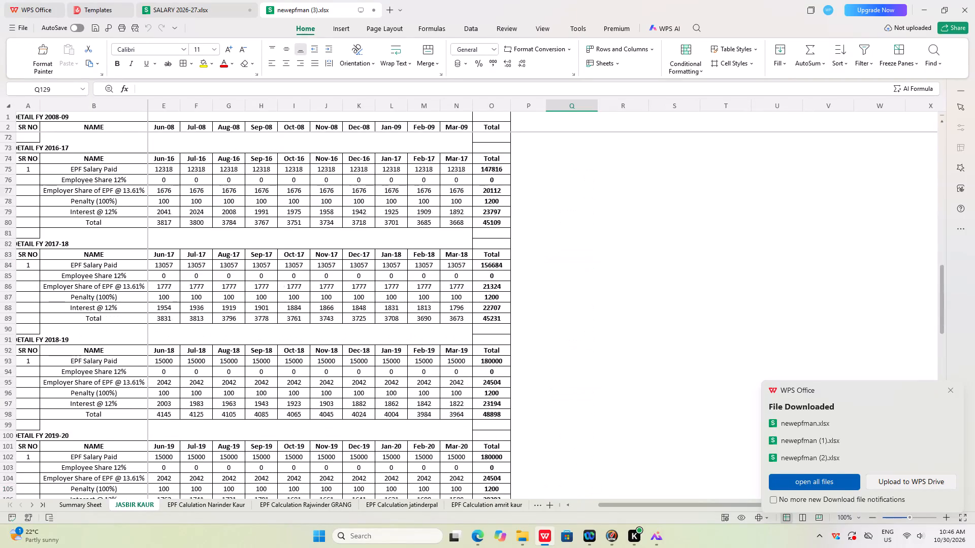
Merge and center the SALARY DETAIL FY 2008-09 title across A1:O1 on the first employee's sheet.
drag(941, 225, 934, 160)
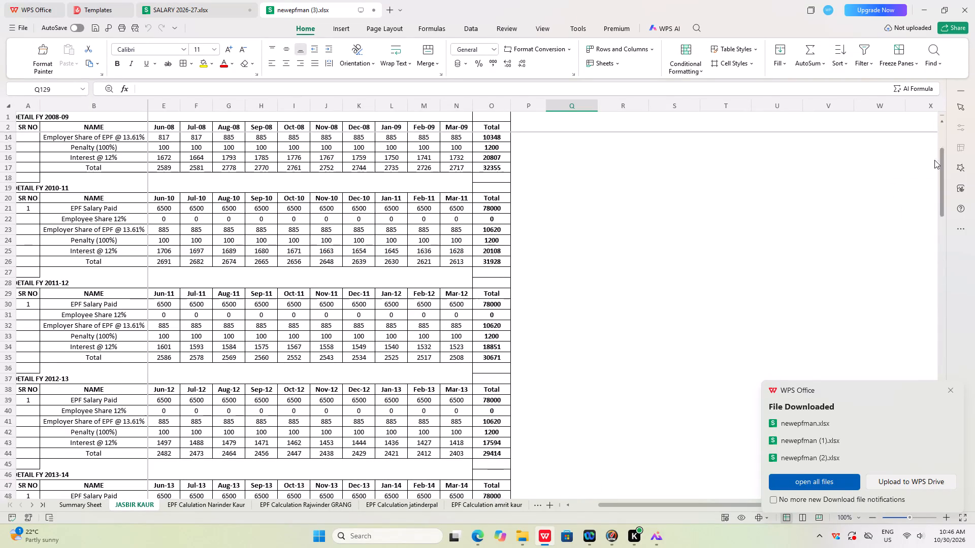
drag(934, 160, 933, 154)
scroll(201, 359, up, 15)
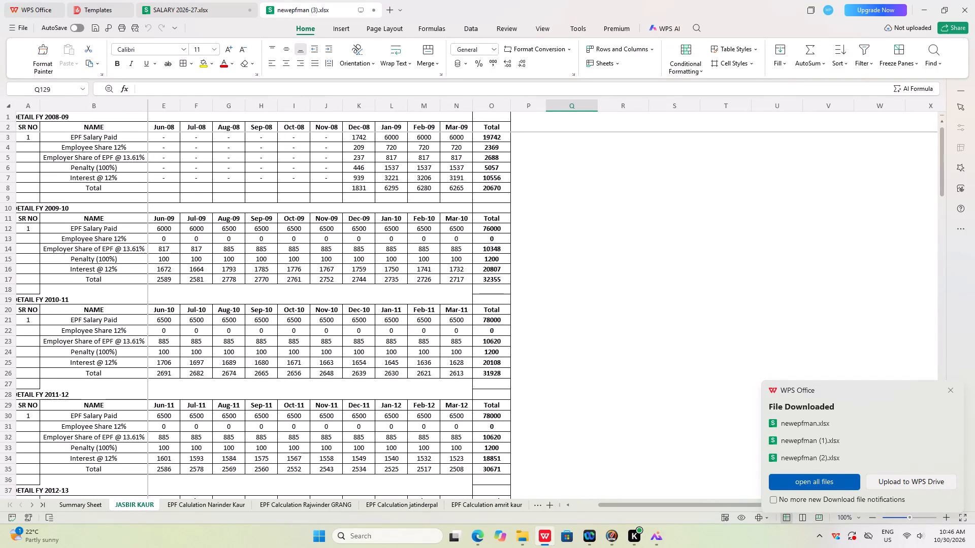
click(69, 115)
drag(26, 114, 373, 119)
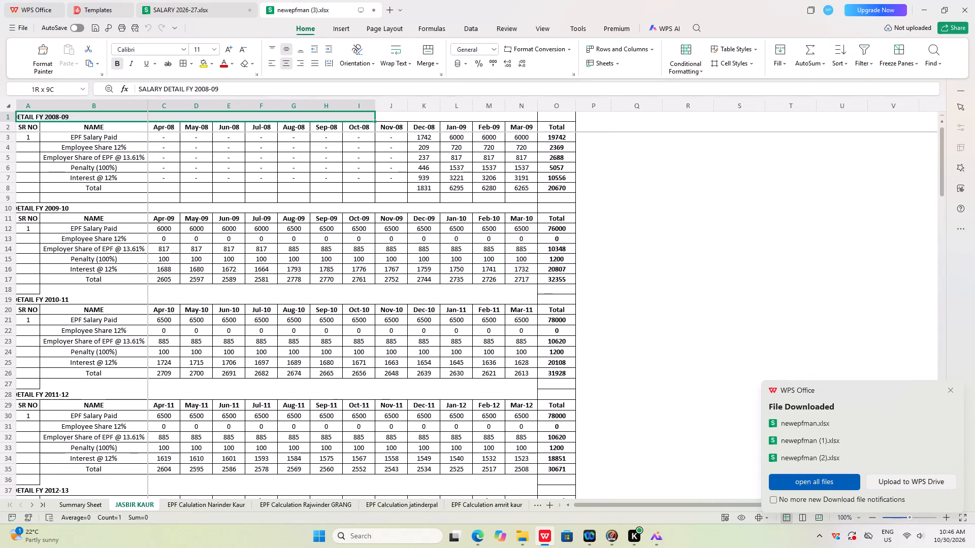
drag(373, 119, 542, 120)
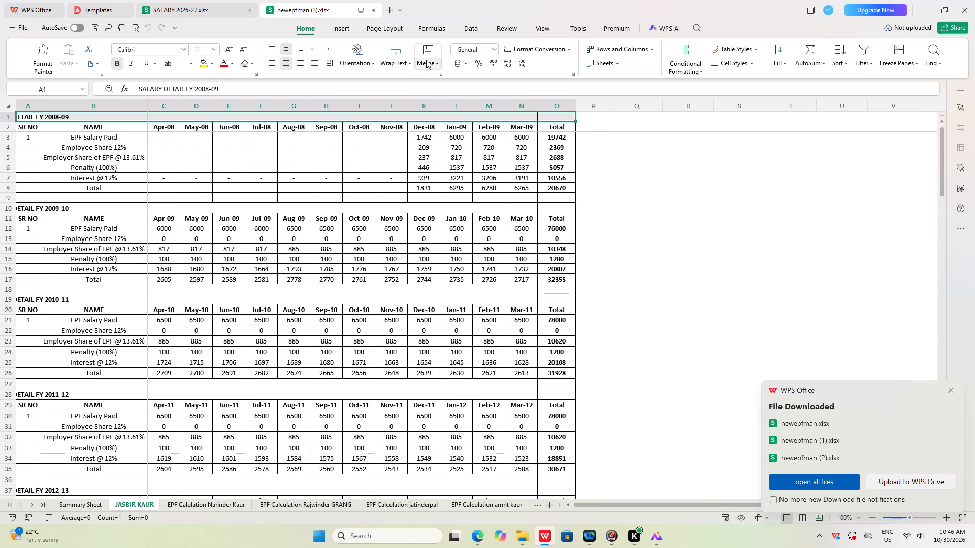
click(427, 60)
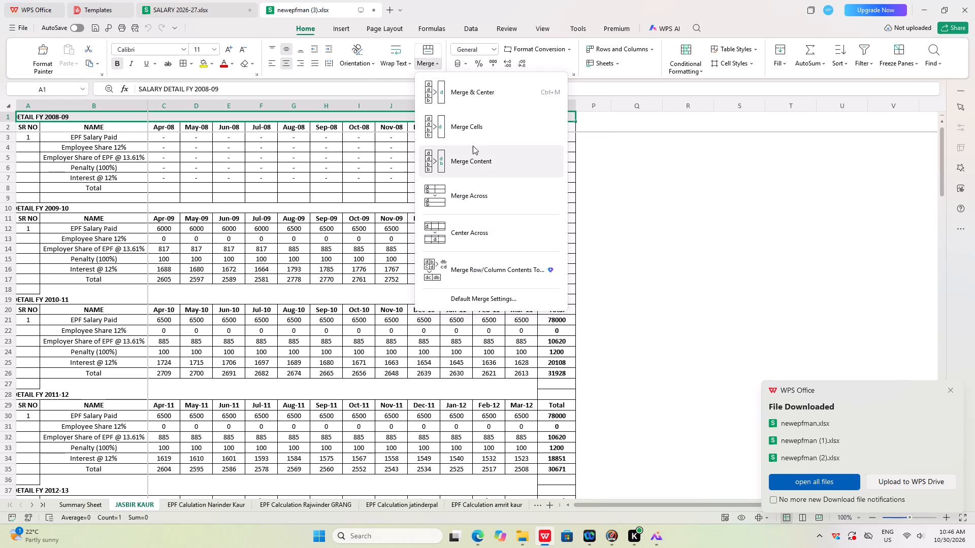
click(478, 91)
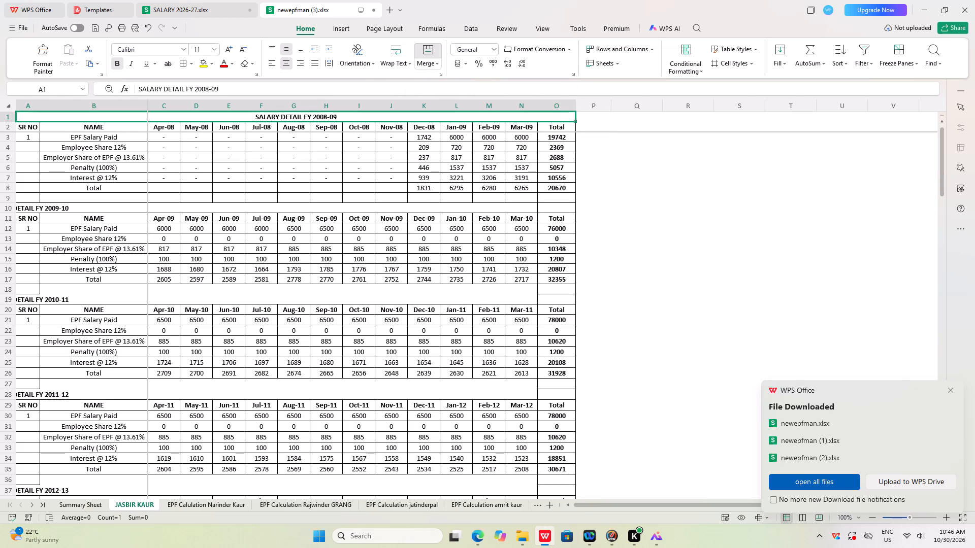
click(599, 197)
scroll(249, 231, up, 7)
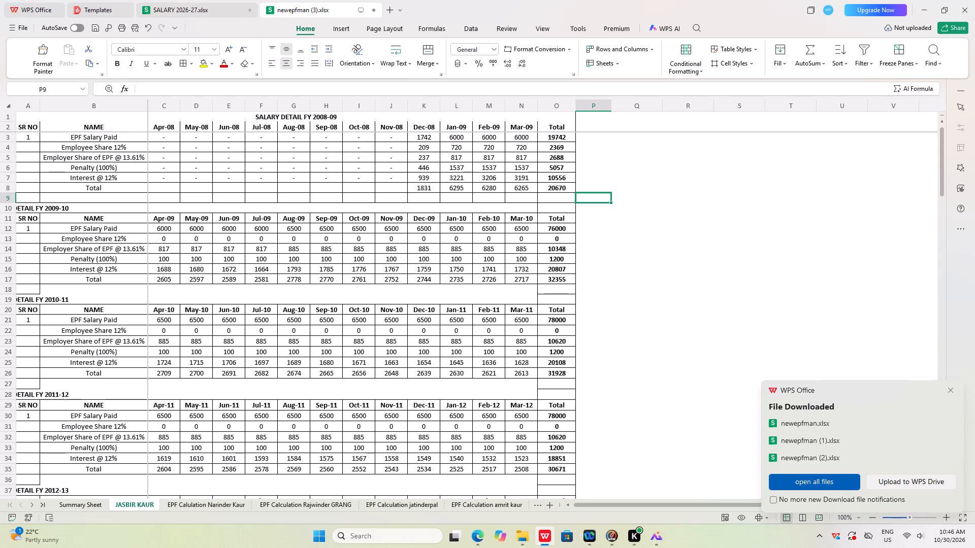
scroll(224, 319, up, 4)
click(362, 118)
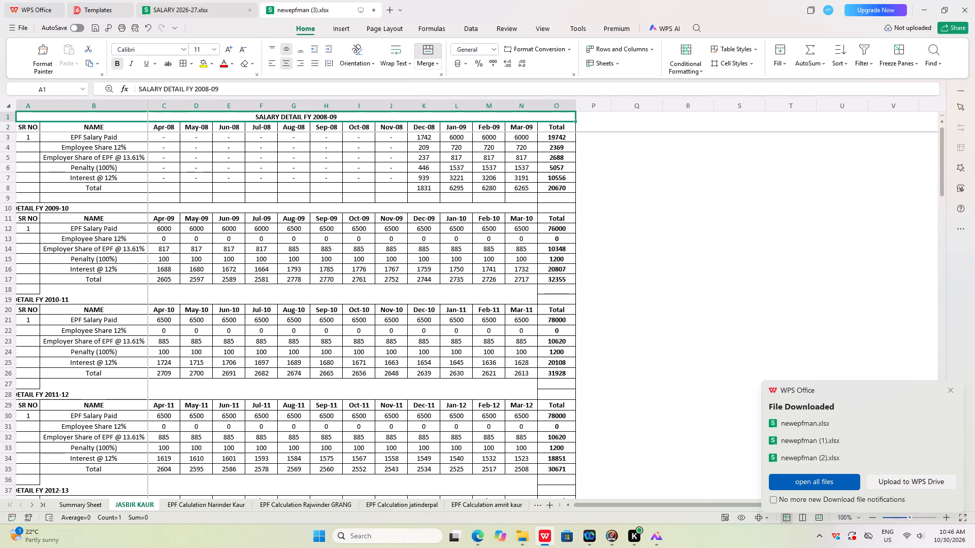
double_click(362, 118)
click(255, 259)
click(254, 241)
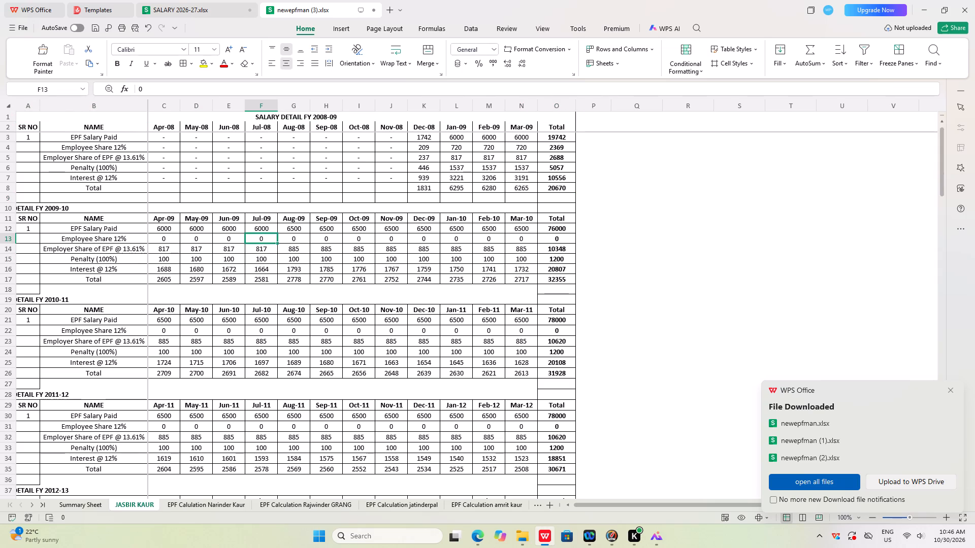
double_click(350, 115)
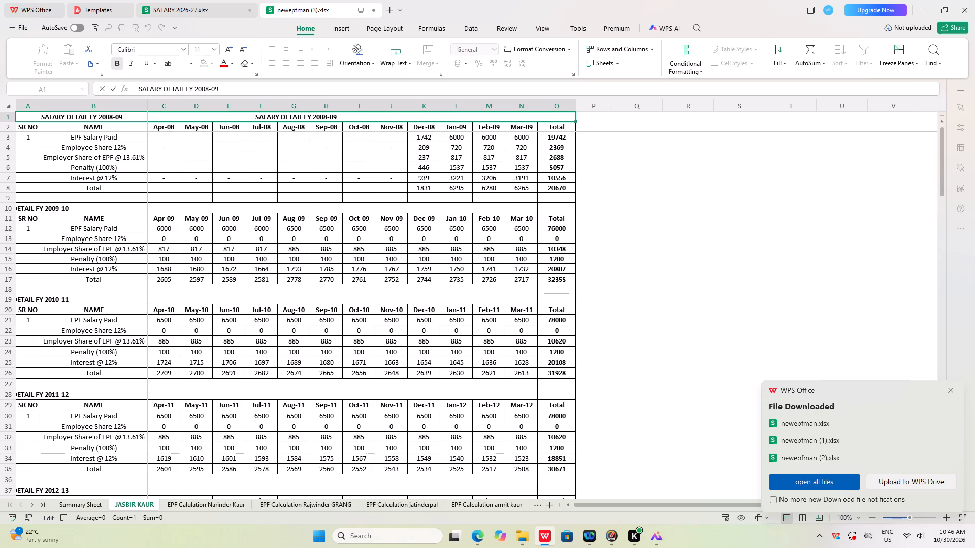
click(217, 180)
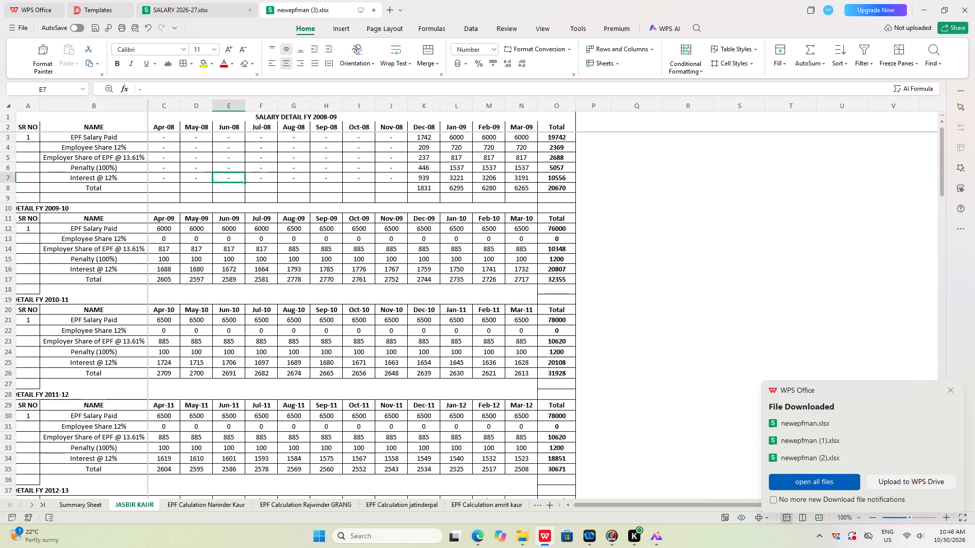
Increase the height of row 1, which holds the merged title.
click(7, 120)
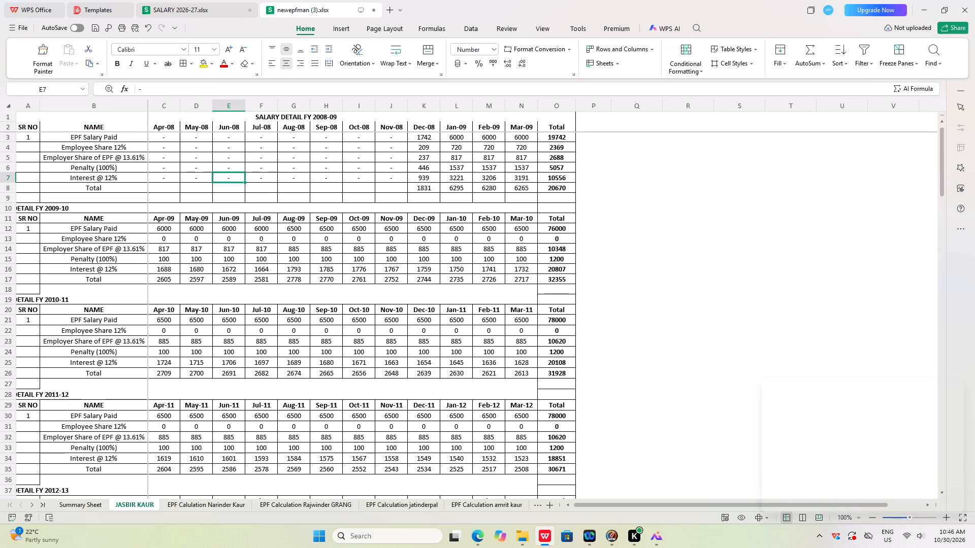
drag(12, 121, 16, 139)
click(326, 189)
Apply cell borders to the title and column header rows, A1:O2.
drag(24, 134, 26, 141)
click(181, 63)
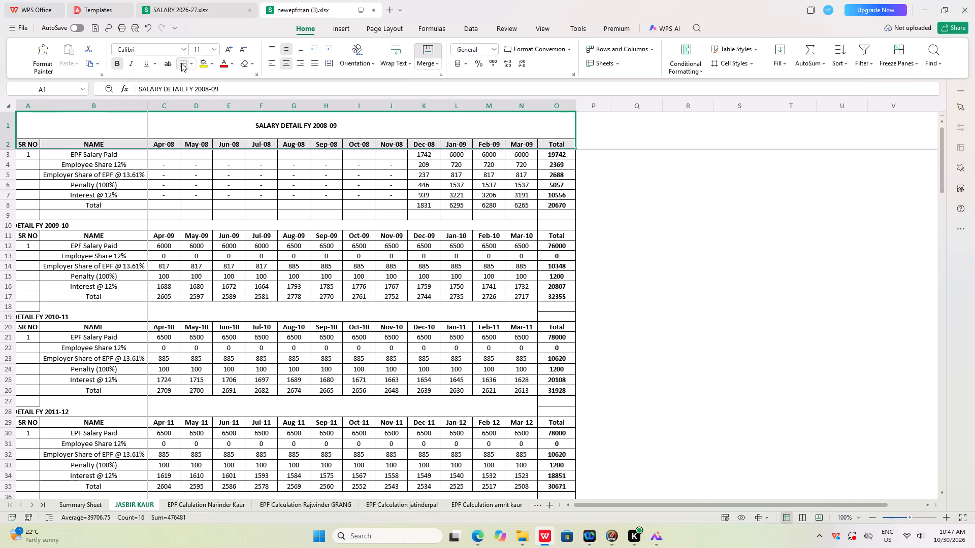
drag(294, 222, 291, 215)
double_click(348, 128)
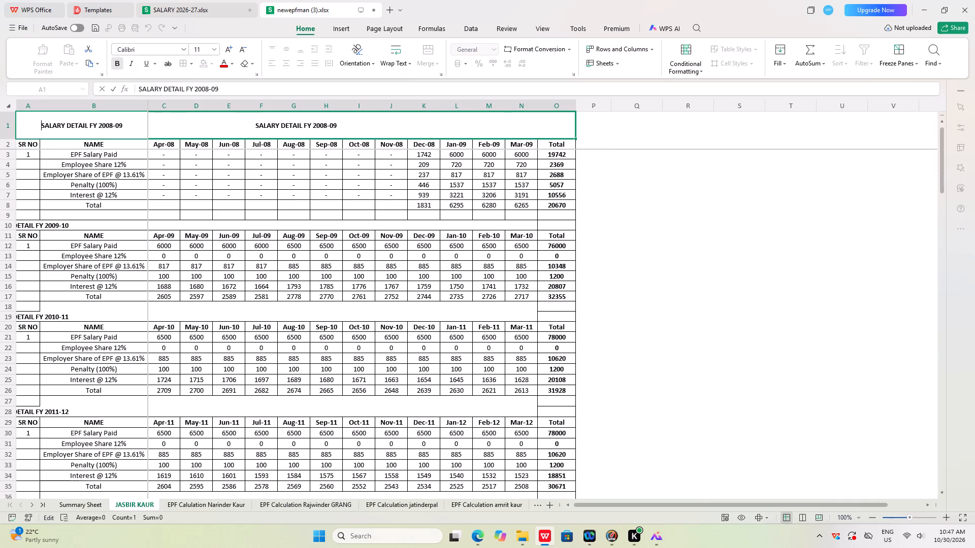
double_click(349, 127)
click(135, 124)
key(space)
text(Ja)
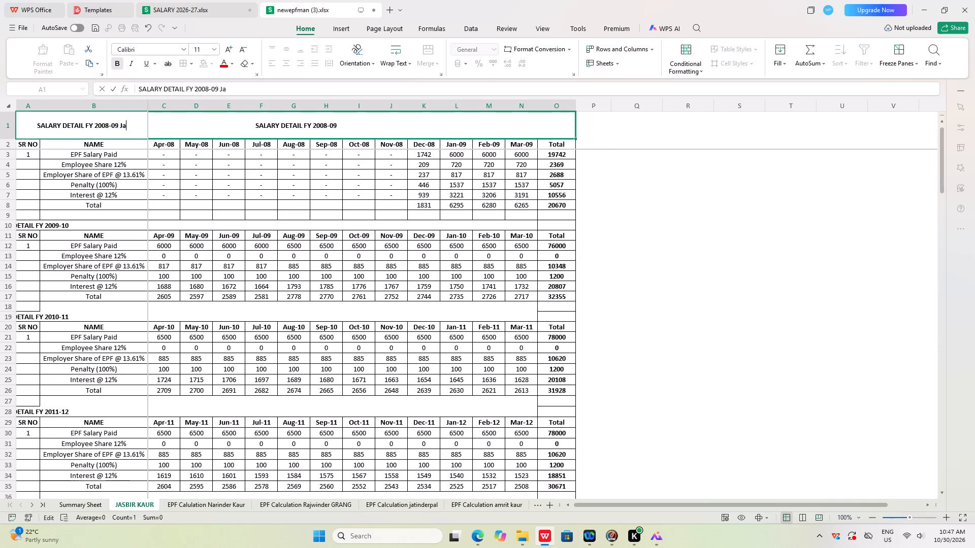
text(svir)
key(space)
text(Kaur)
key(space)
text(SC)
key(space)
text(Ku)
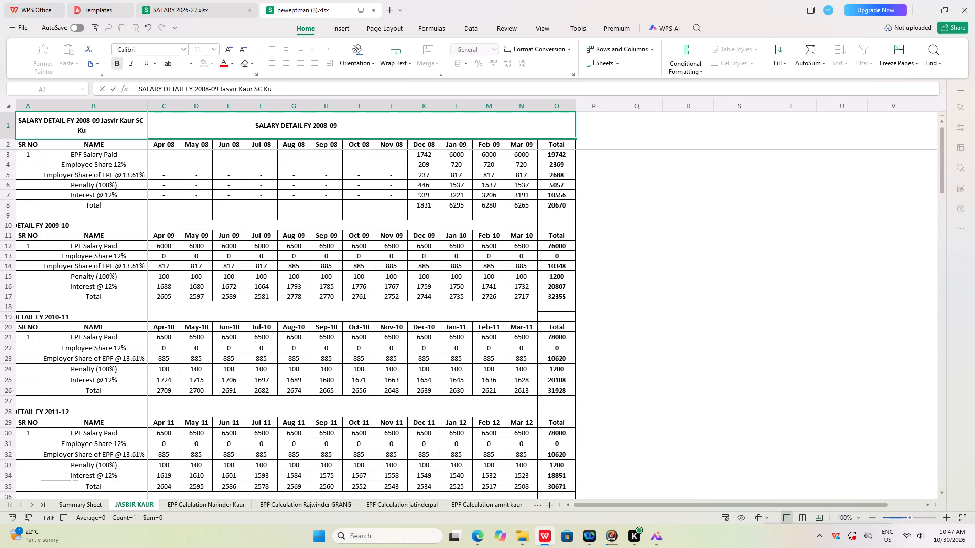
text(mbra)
click(186, 241)
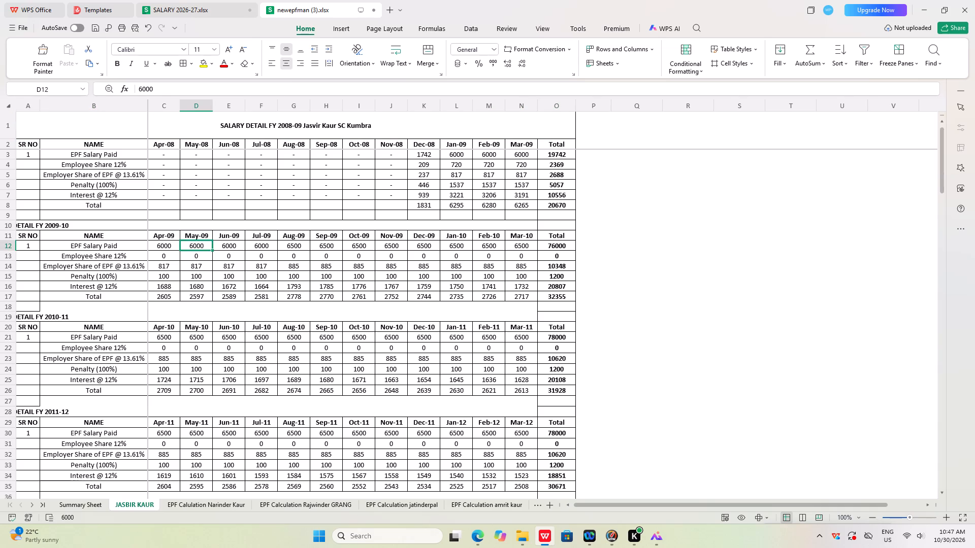
Insert "(MPHW)" directly after the employee's name in the A1 title.
double_click(337, 126)
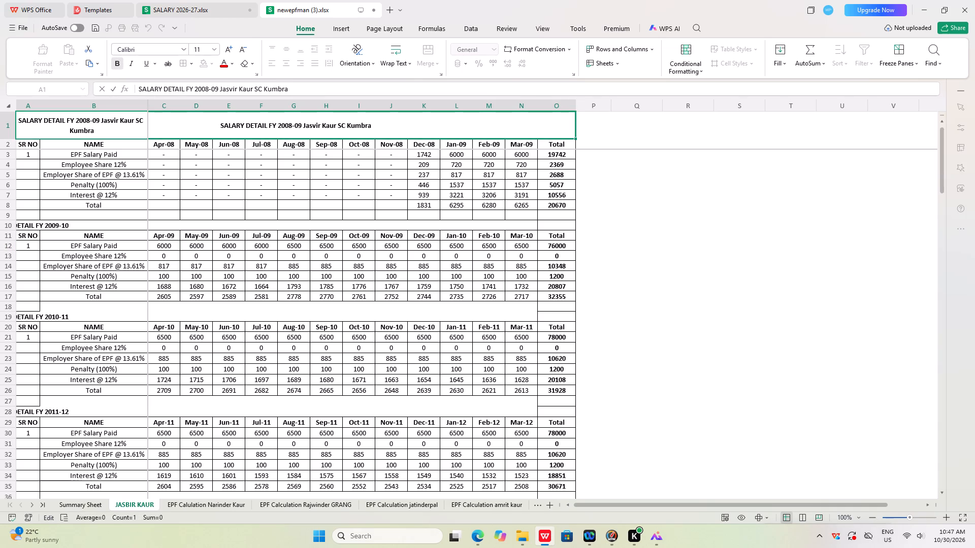
click(133, 120)
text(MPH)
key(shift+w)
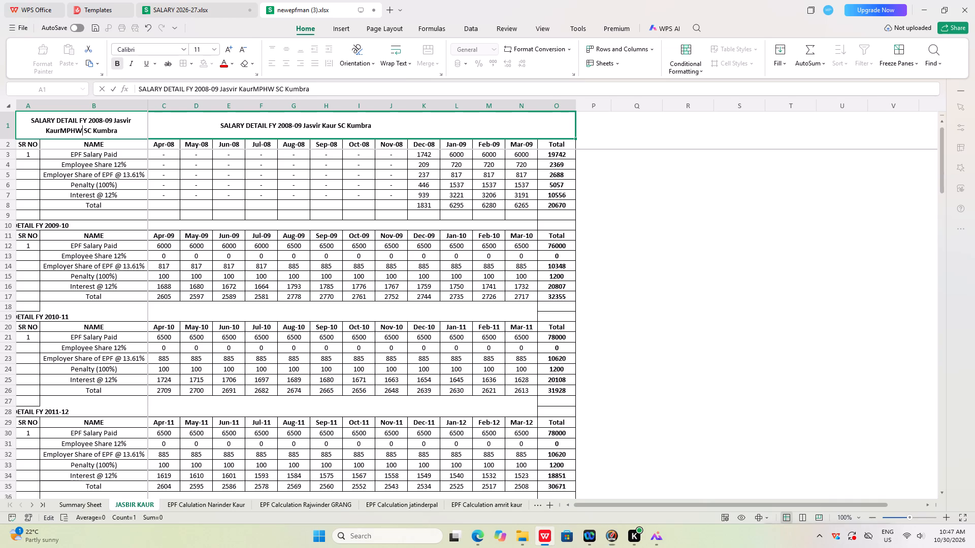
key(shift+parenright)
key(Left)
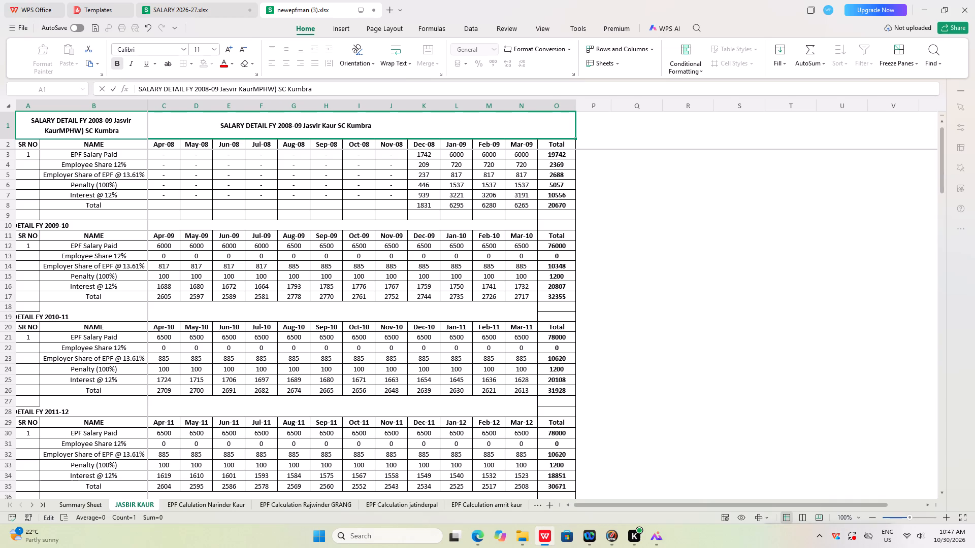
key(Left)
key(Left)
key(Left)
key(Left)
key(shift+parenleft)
click(291, 266)
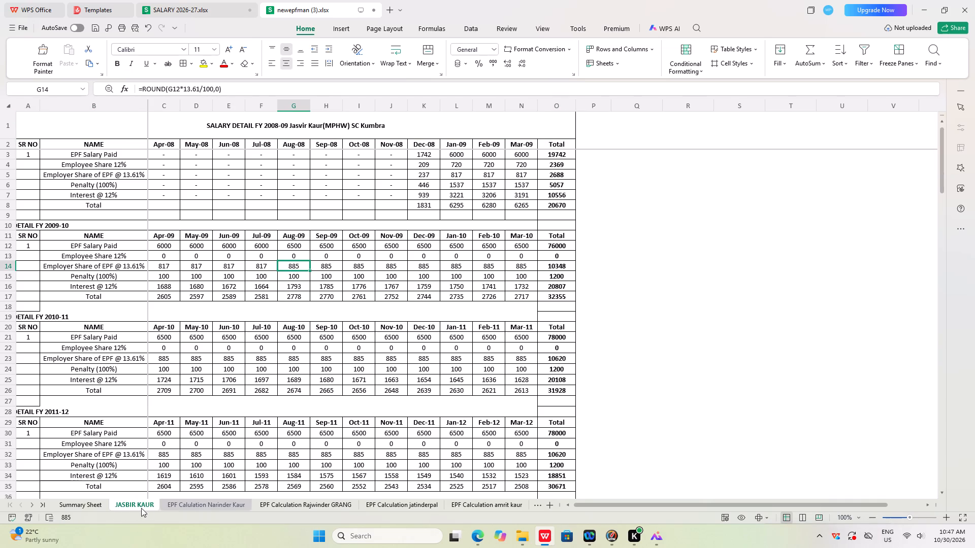
On the second employee's EPF calculation sheet, merge and center the SALARY DETAIL FY 2008-09 title across A1:O1.
click(185, 506)
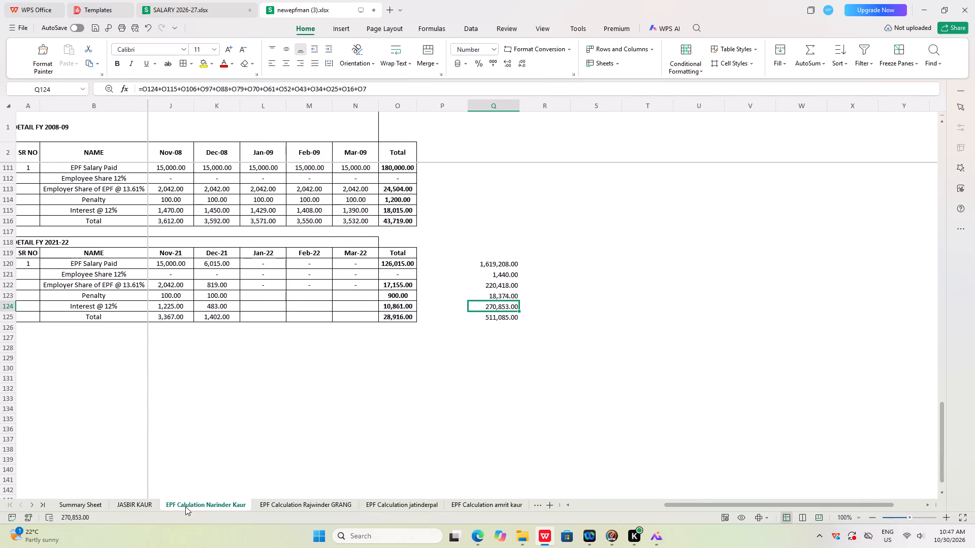
scroll(231, 404, up, 20)
scroll(231, 404, up, 6)
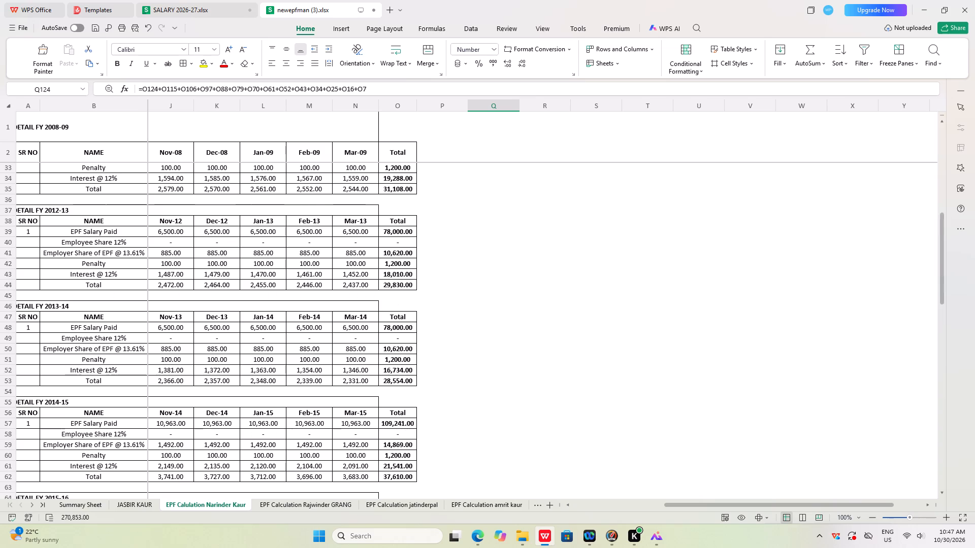
click(132, 501)
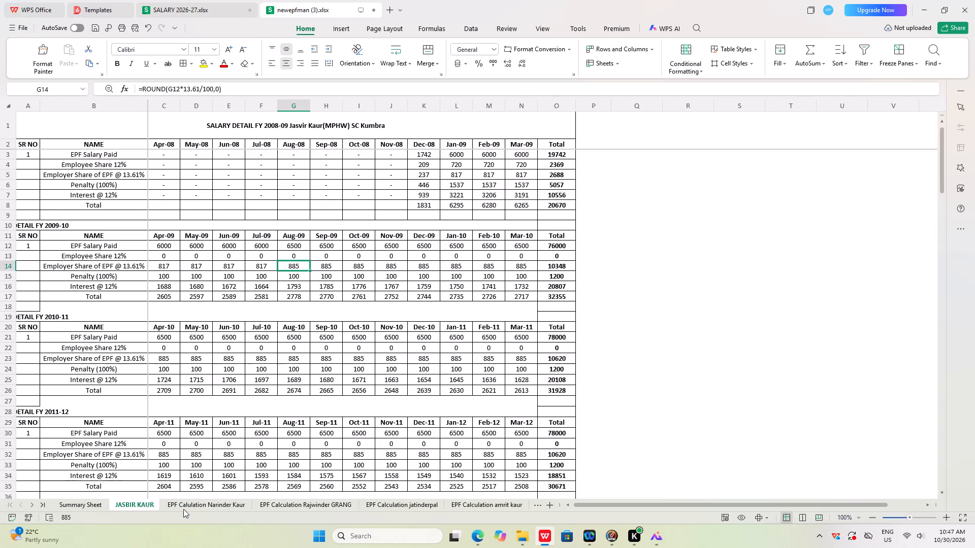
click(206, 506)
click(304, 319)
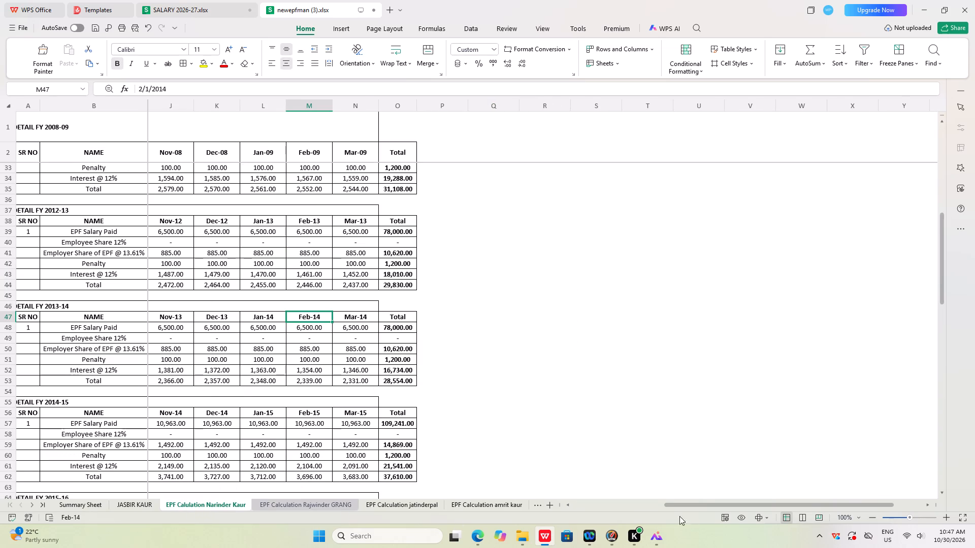
drag(670, 501, 357, 476)
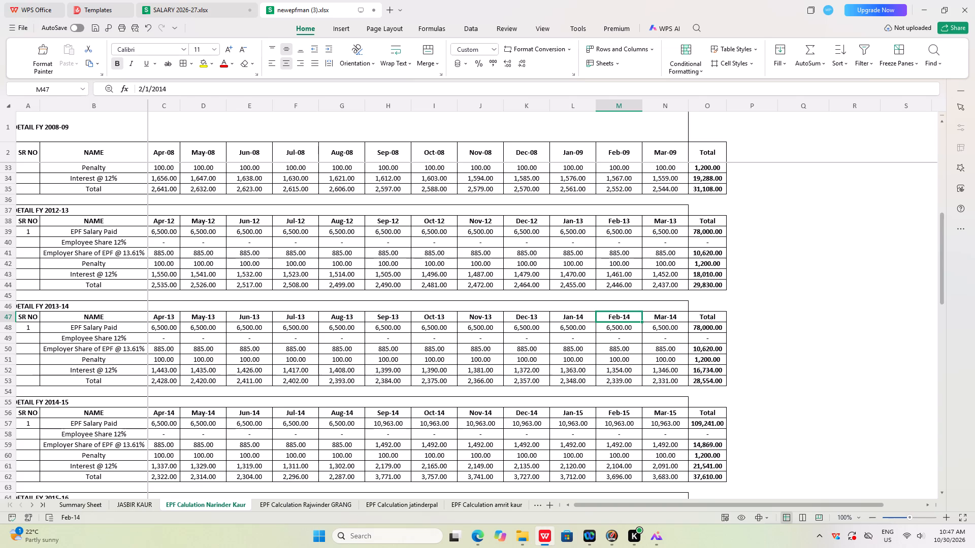
drag(35, 122, 696, 125)
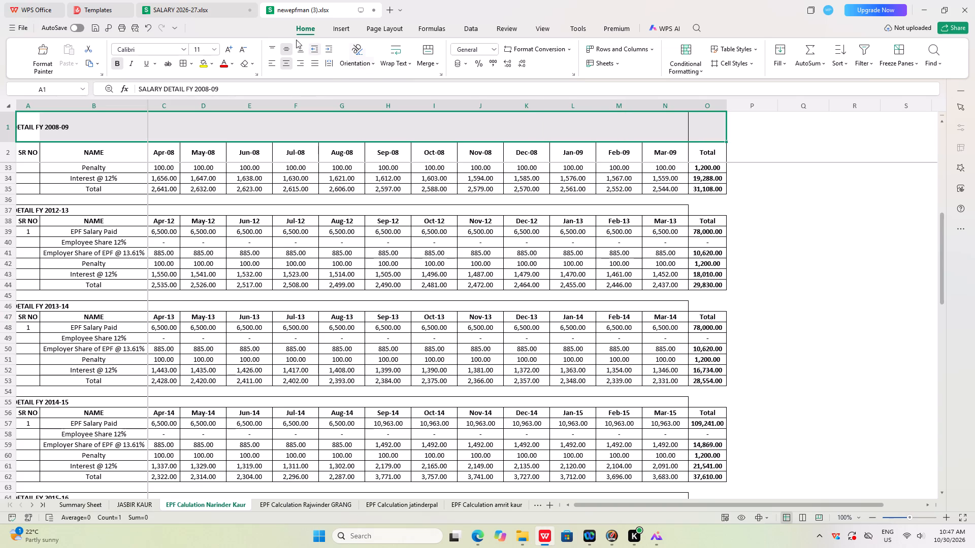
click(421, 62)
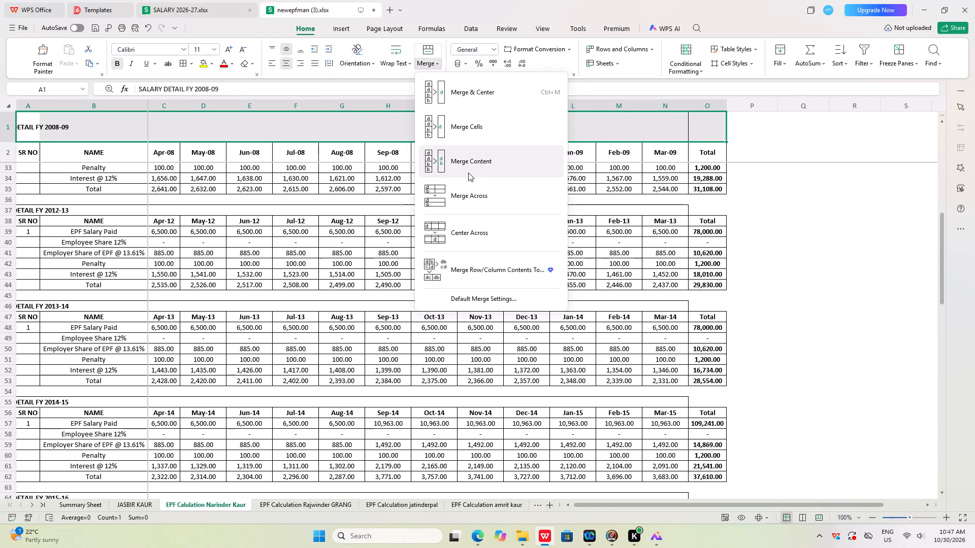
click(471, 93)
click(485, 251)
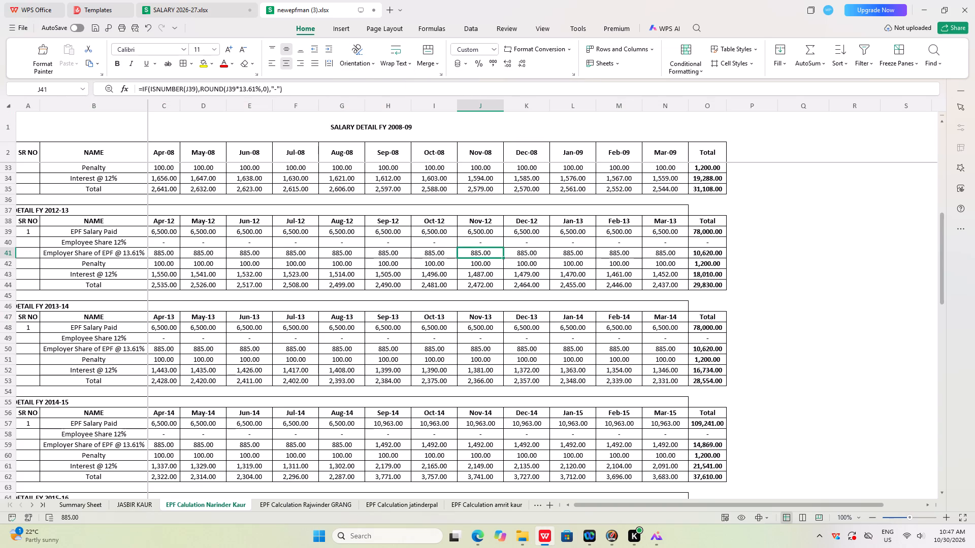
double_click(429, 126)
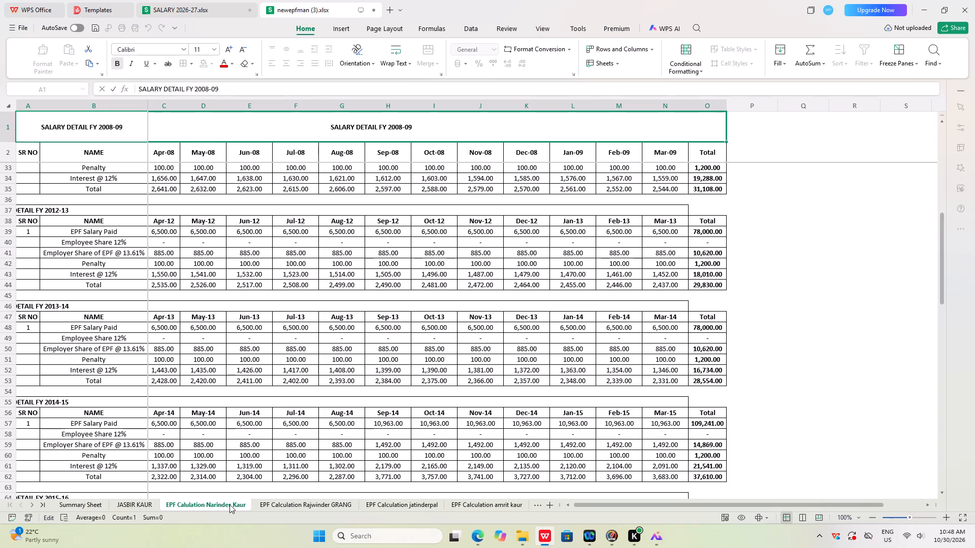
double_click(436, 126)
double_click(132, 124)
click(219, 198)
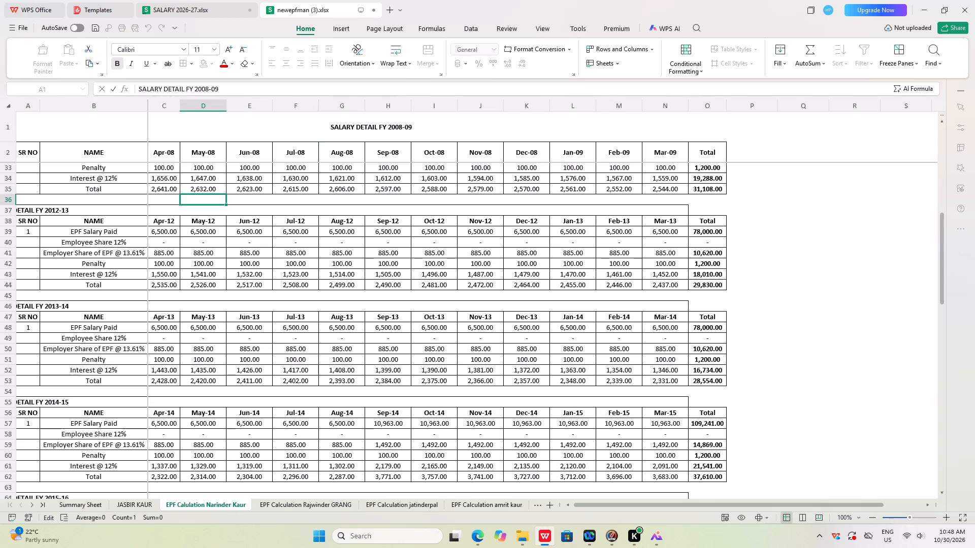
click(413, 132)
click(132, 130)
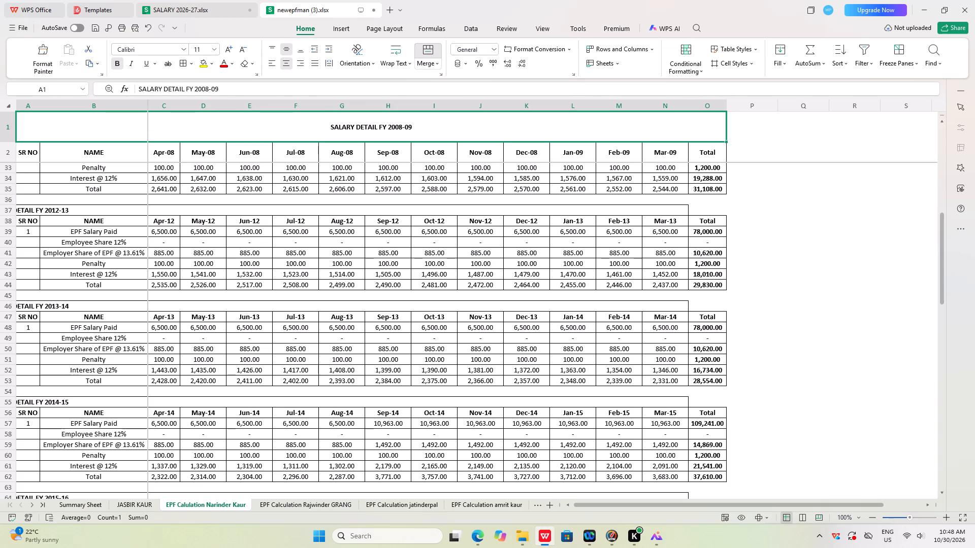
Append the employee's name, "(MPHW)" and "SC Jhanjheri" to the SALARY DETAIL FY 2008-09 title in A1 of the second employee's sheet.
double_click(435, 125)
click(233, 89)
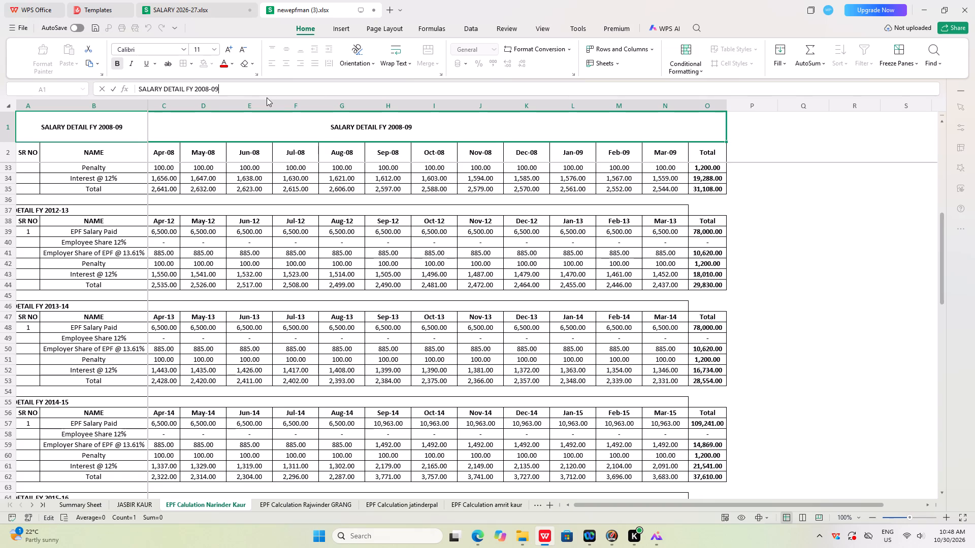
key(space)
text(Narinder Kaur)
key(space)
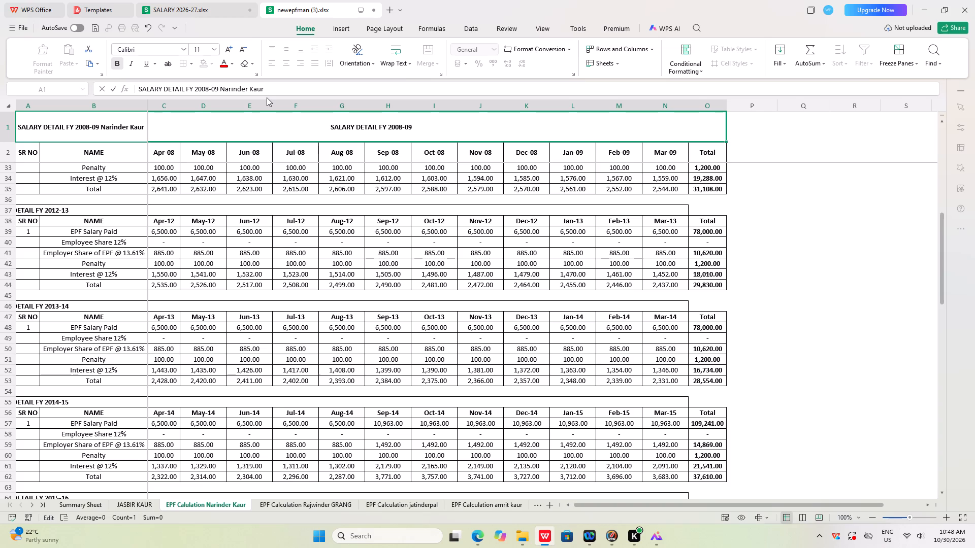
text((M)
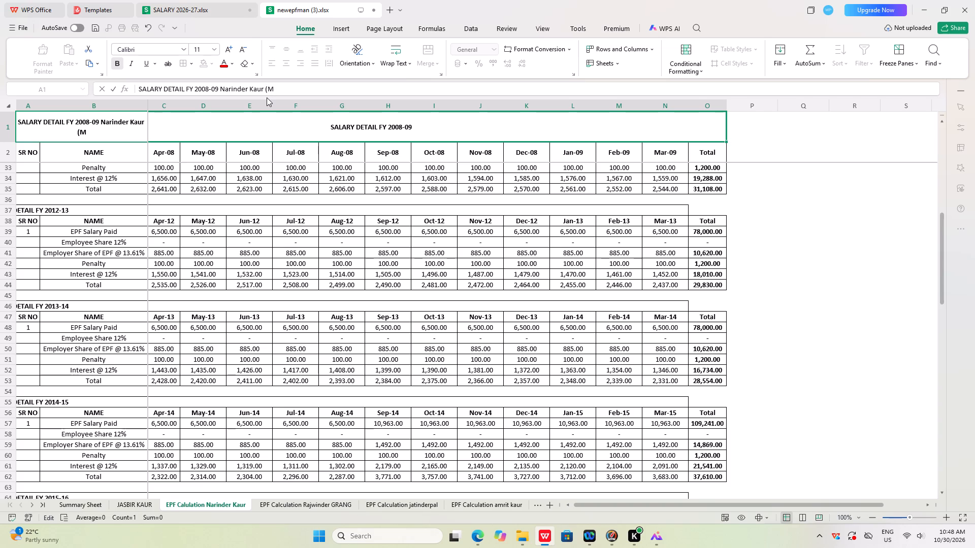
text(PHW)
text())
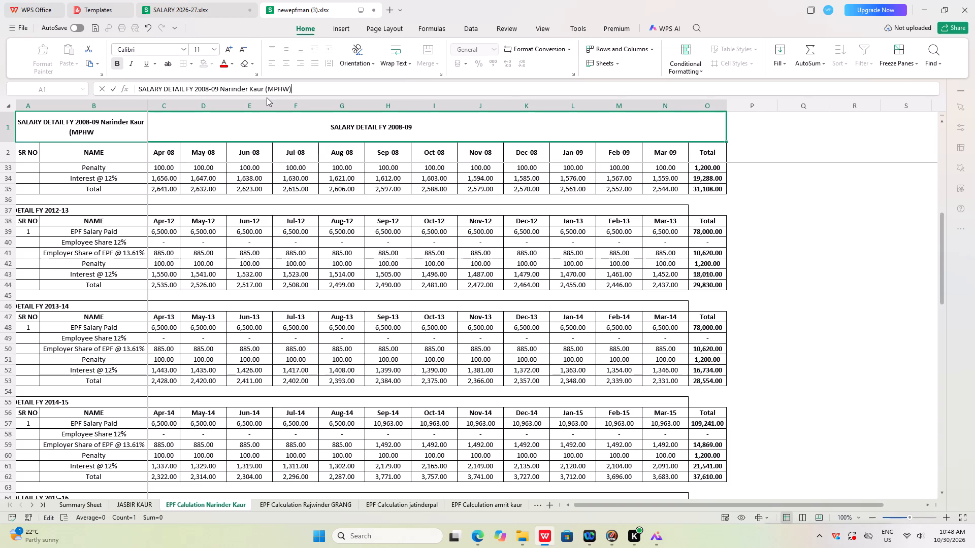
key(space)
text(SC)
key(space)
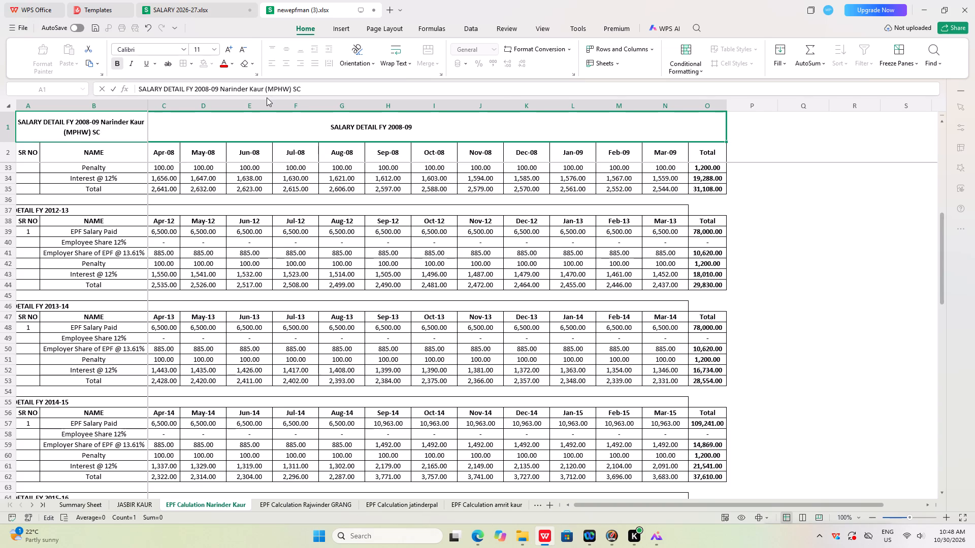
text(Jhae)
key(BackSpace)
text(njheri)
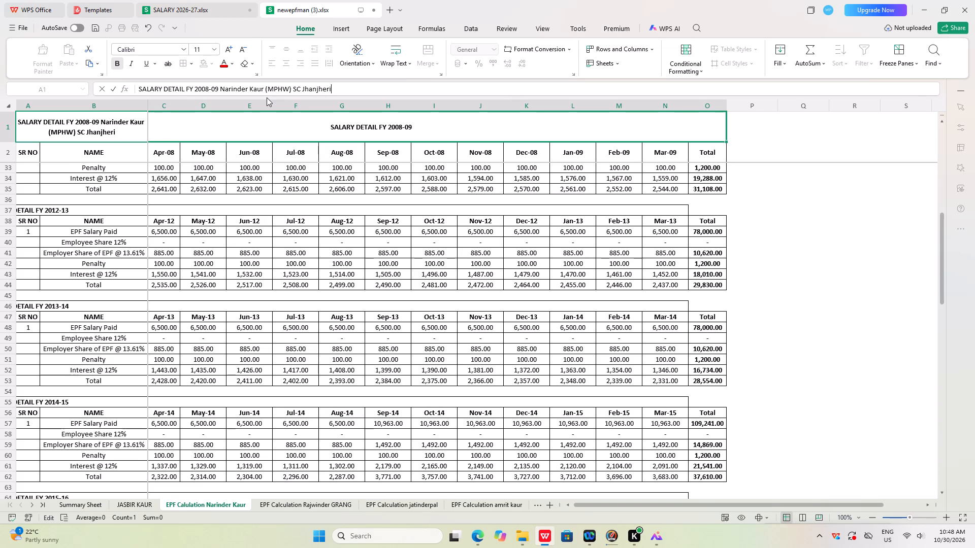
click(367, 278)
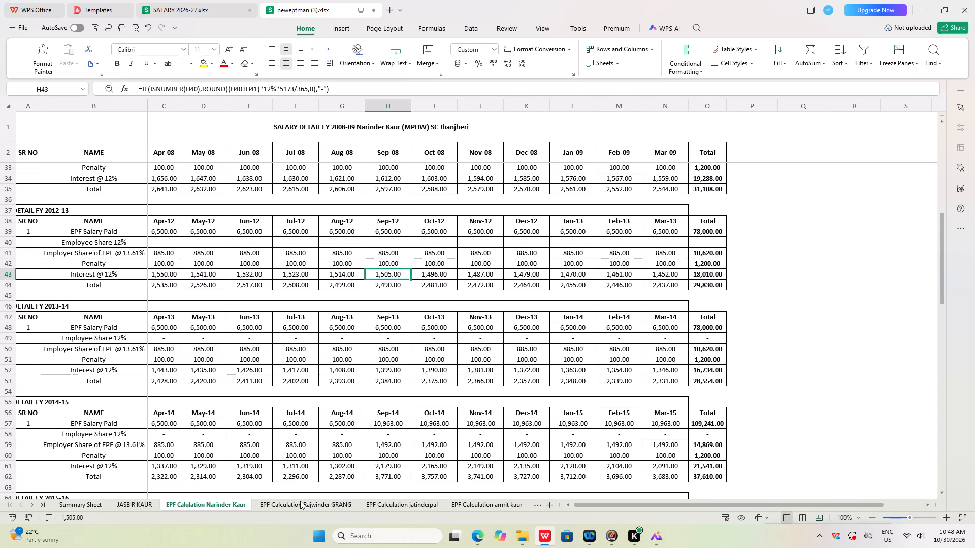
On the third employee's EPF calculation sheet, merge and center the SALARY DETAIL FY 2008-09 title across A1:O1.
click(303, 505)
scroll(241, 265, up, 3)
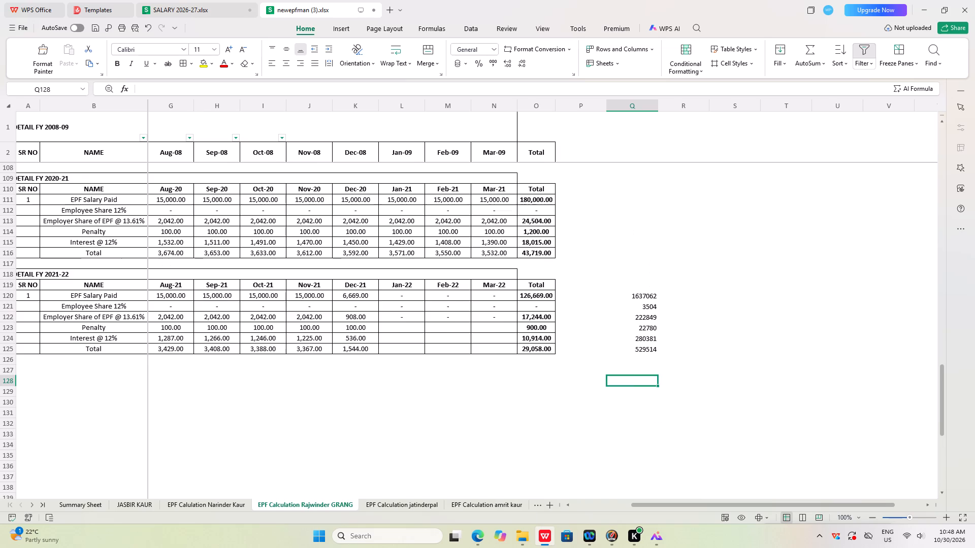
drag(642, 506, 240, 463)
scroll(319, 188, up, 6)
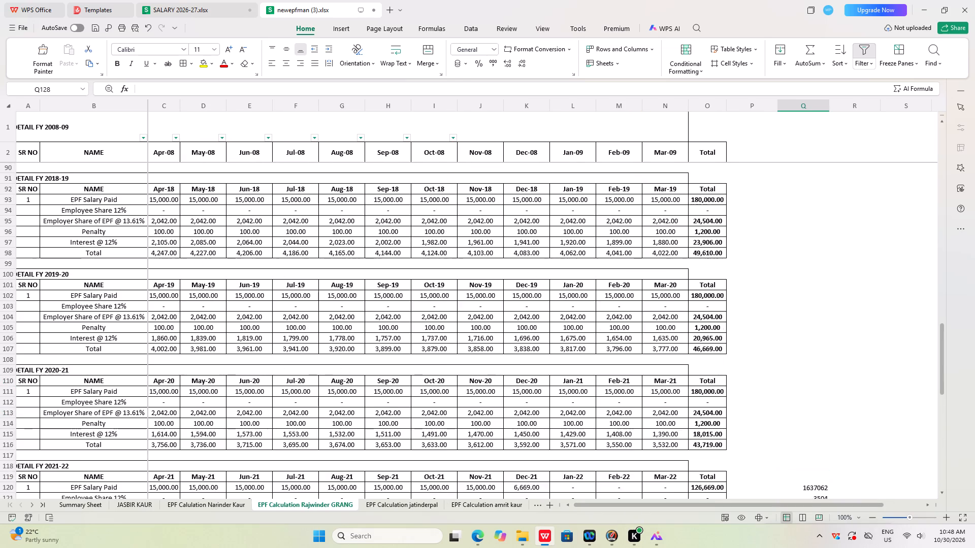
scroll(297, 197, up, 20)
scroll(297, 197, up, 20)
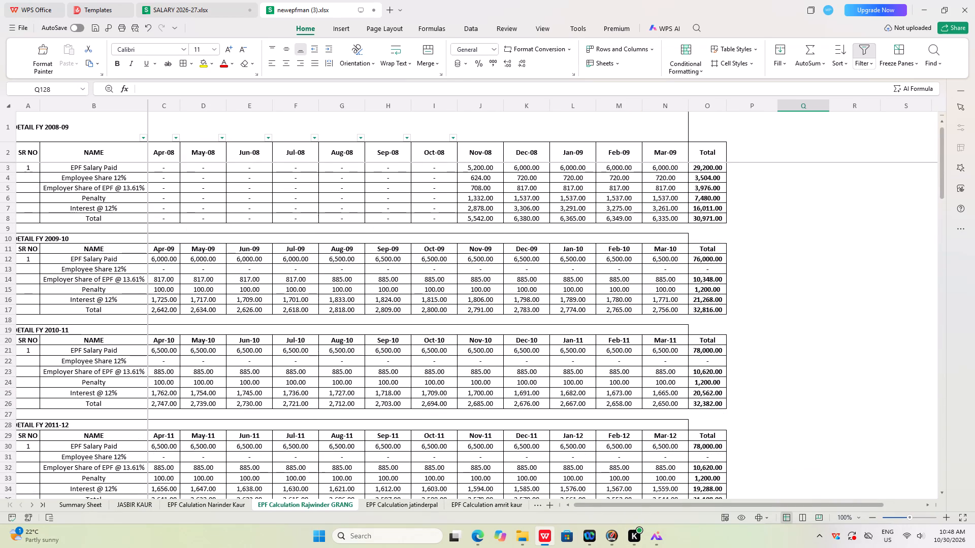
double_click(34, 133)
drag(51, 181, 51, 169)
drag(32, 125, 56, 125)
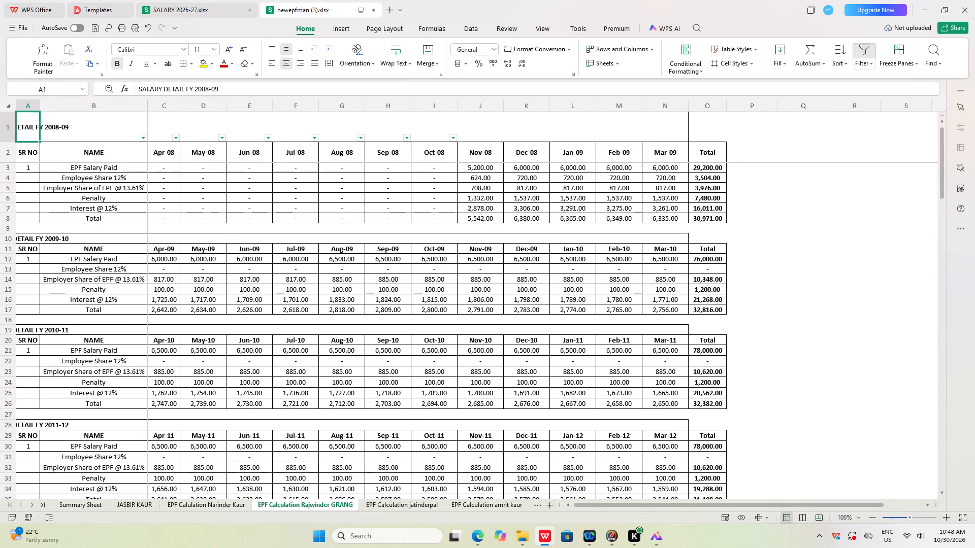
drag(56, 125, 698, 136)
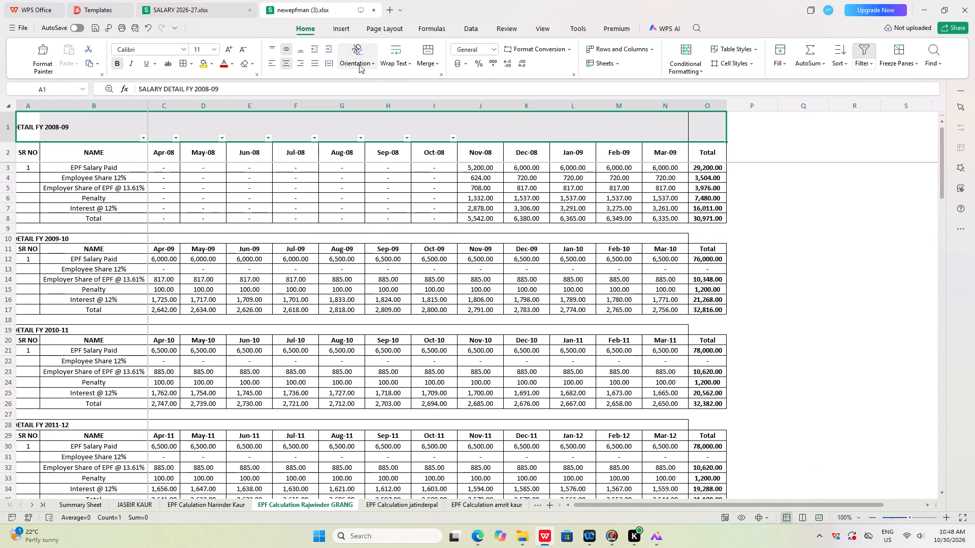
click(428, 64)
click(472, 96)
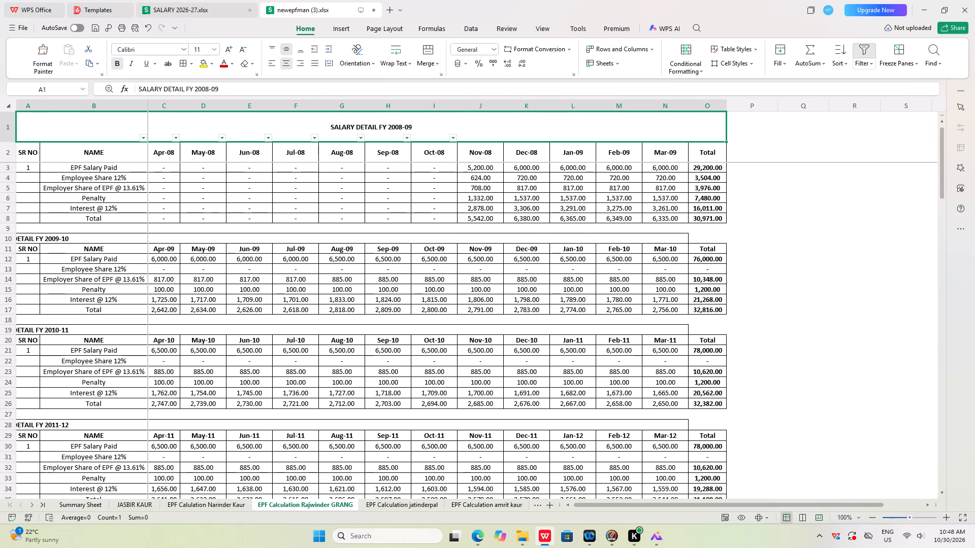
Append the employee's name, "(MPHW)" and "Grangan" to the A1 title of the third employee's sheet.
double_click(435, 124)
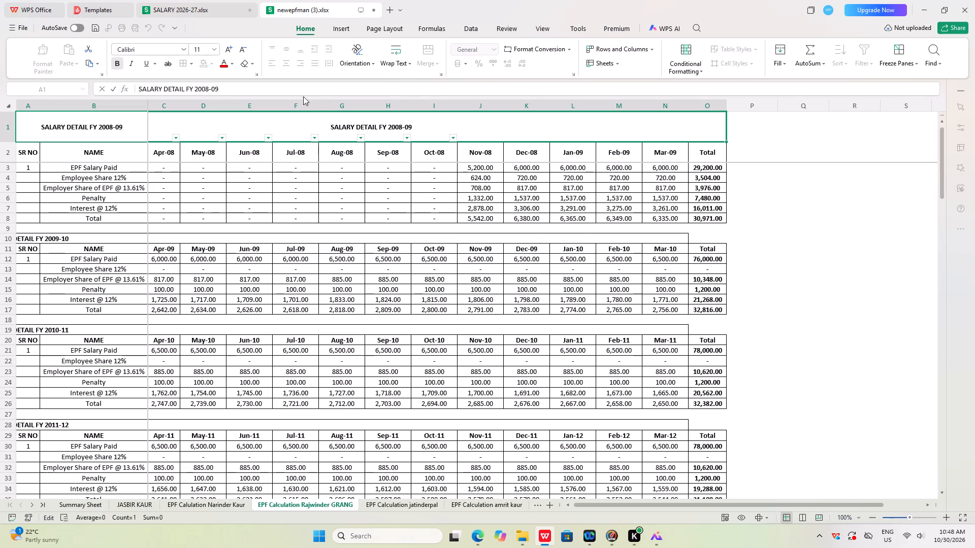
click(231, 84)
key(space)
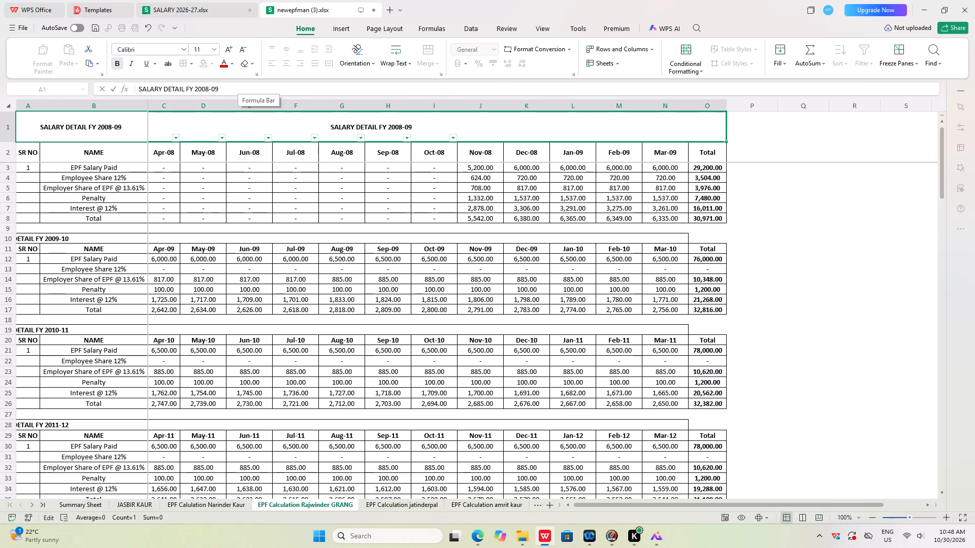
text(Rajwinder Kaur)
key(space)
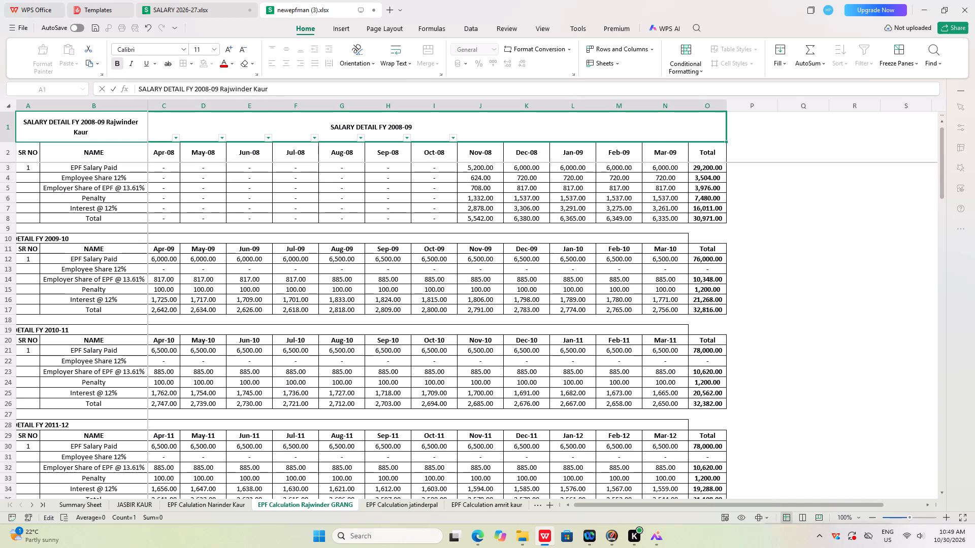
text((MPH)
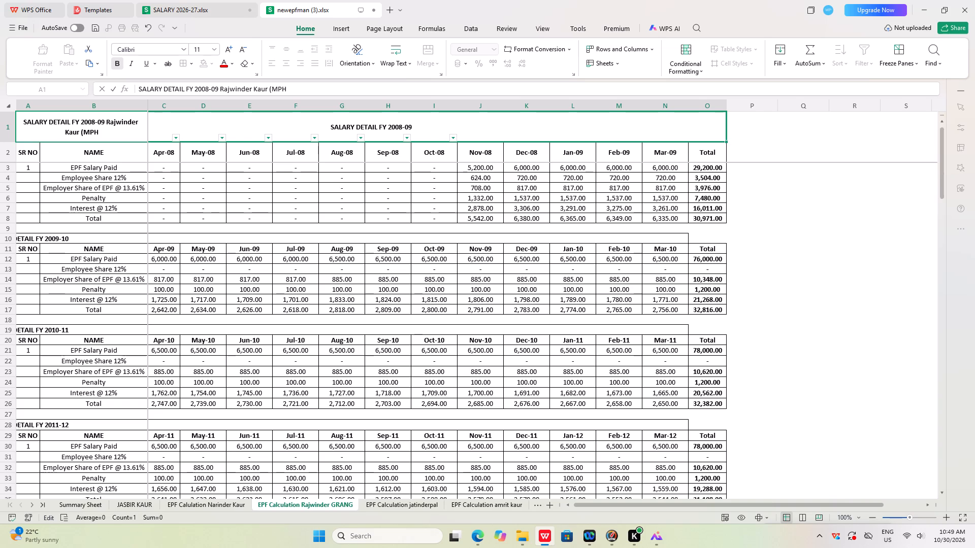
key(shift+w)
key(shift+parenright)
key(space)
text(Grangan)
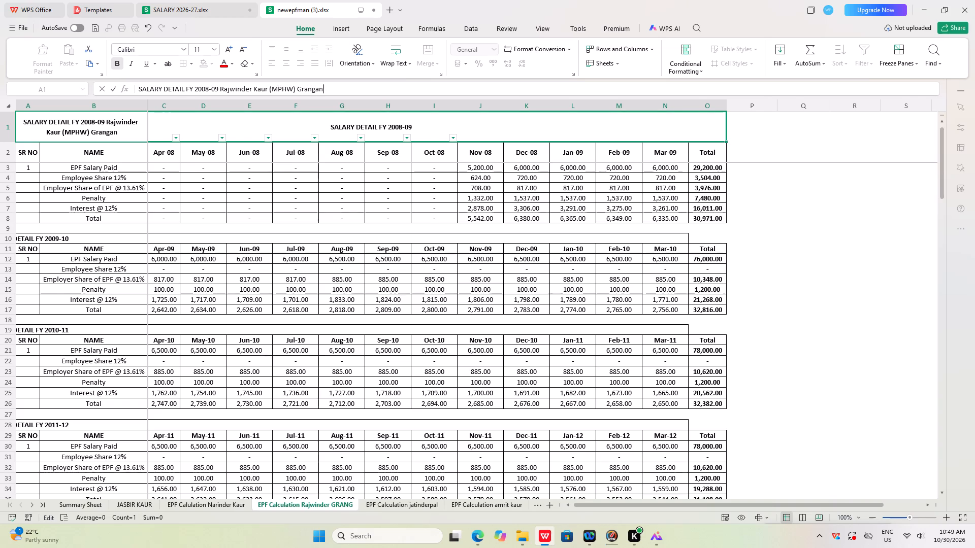
click(408, 201)
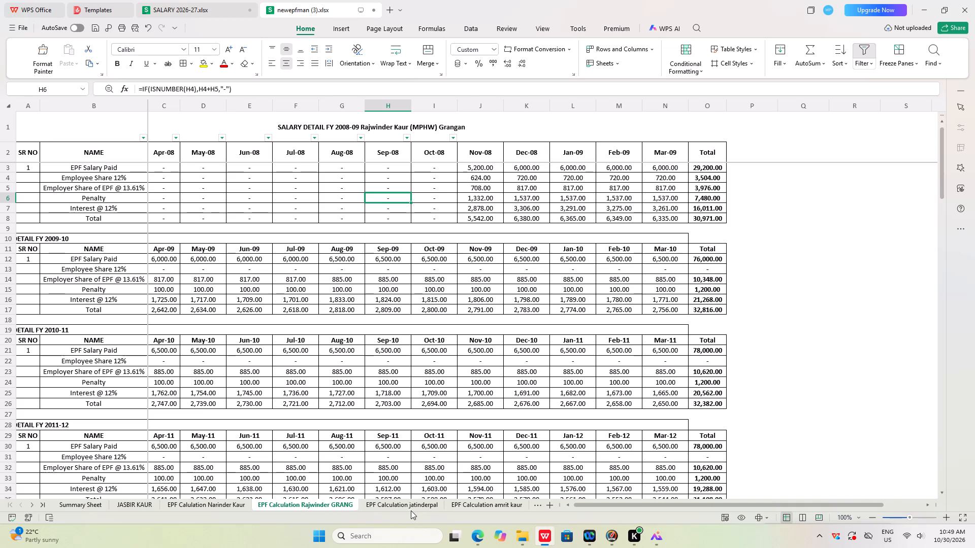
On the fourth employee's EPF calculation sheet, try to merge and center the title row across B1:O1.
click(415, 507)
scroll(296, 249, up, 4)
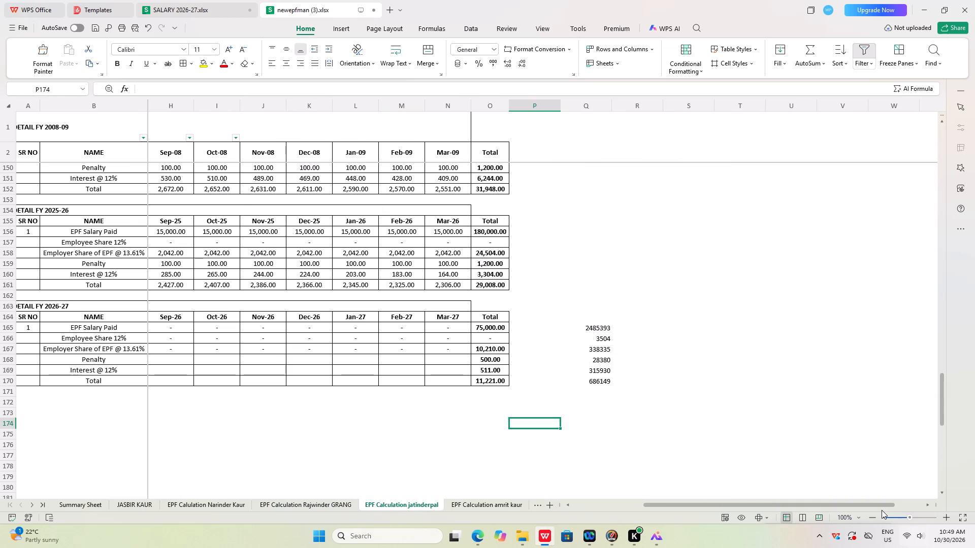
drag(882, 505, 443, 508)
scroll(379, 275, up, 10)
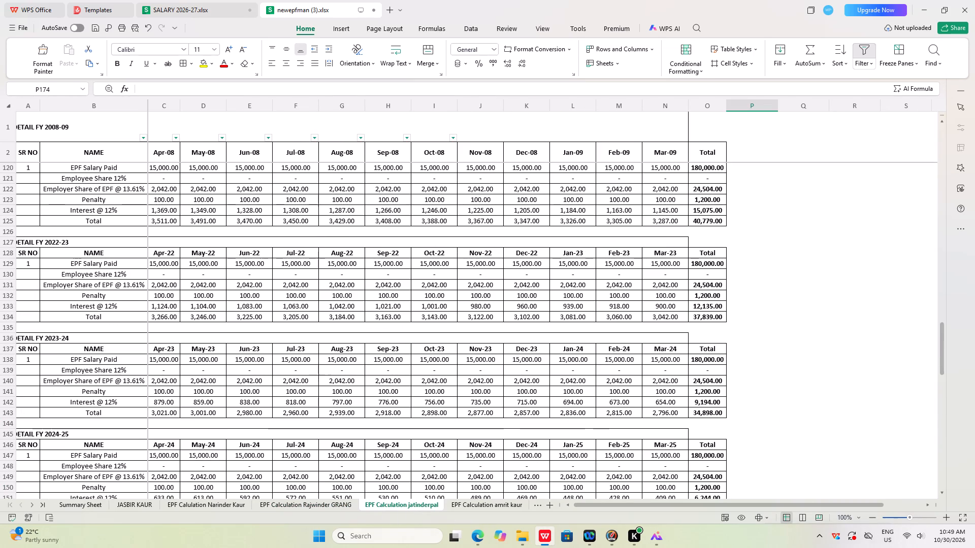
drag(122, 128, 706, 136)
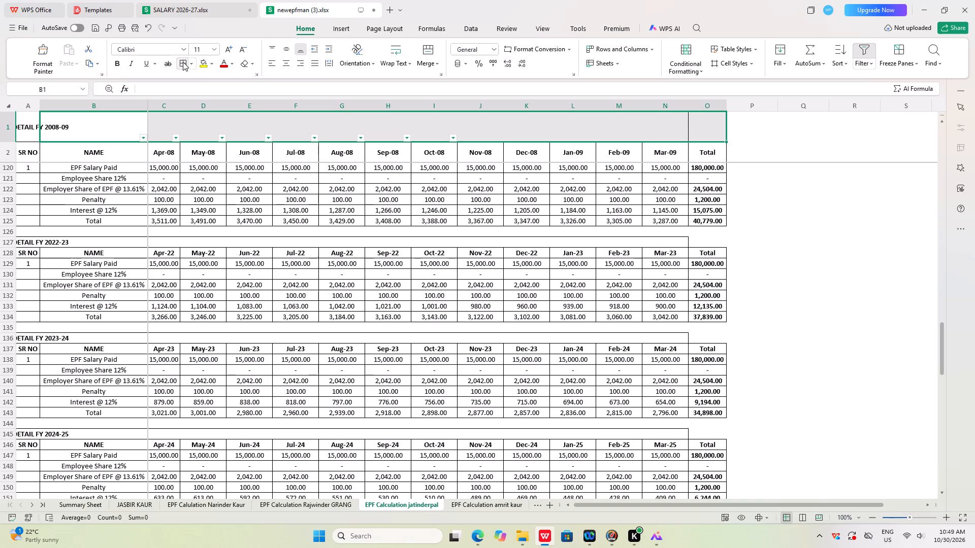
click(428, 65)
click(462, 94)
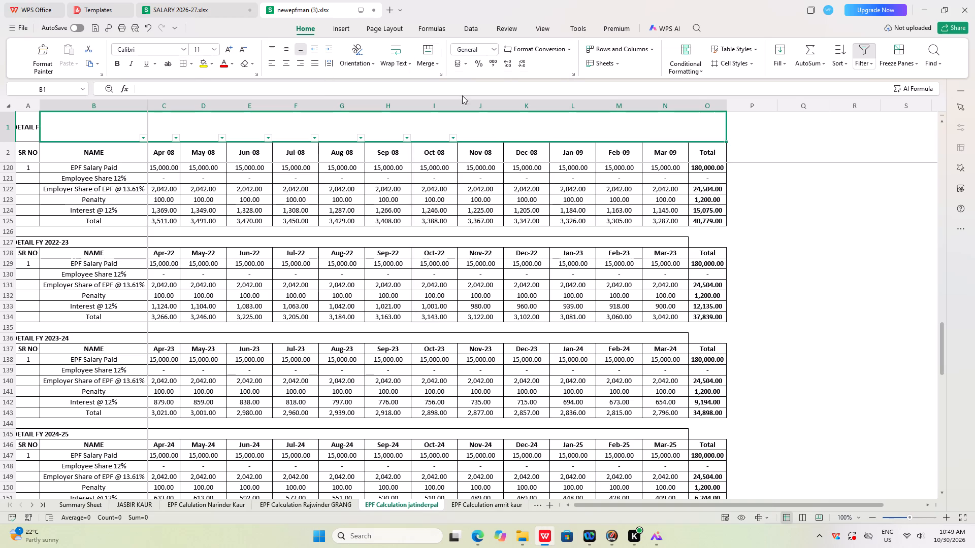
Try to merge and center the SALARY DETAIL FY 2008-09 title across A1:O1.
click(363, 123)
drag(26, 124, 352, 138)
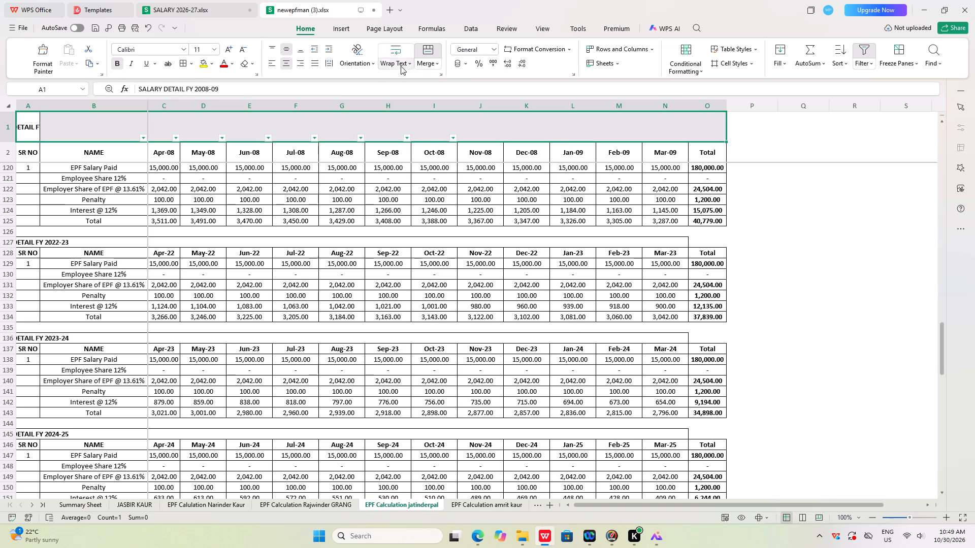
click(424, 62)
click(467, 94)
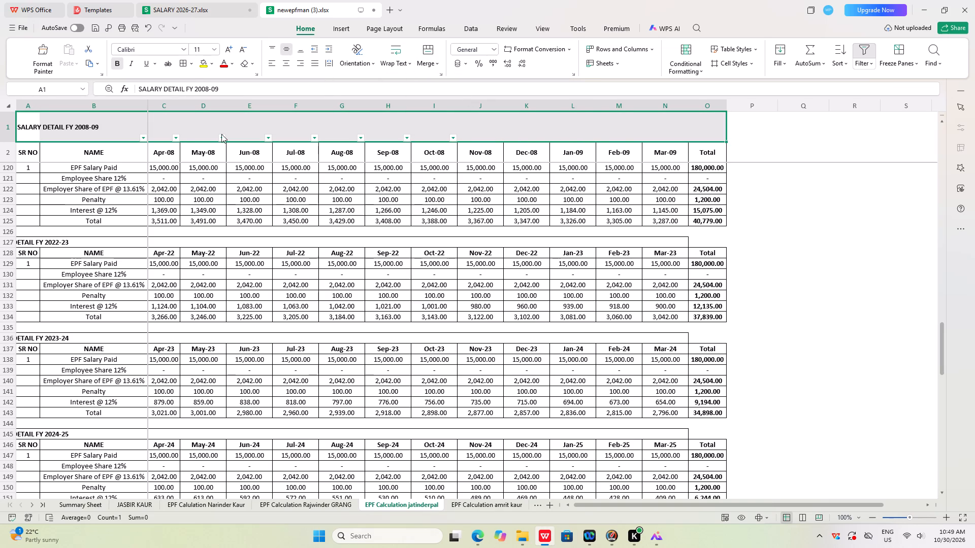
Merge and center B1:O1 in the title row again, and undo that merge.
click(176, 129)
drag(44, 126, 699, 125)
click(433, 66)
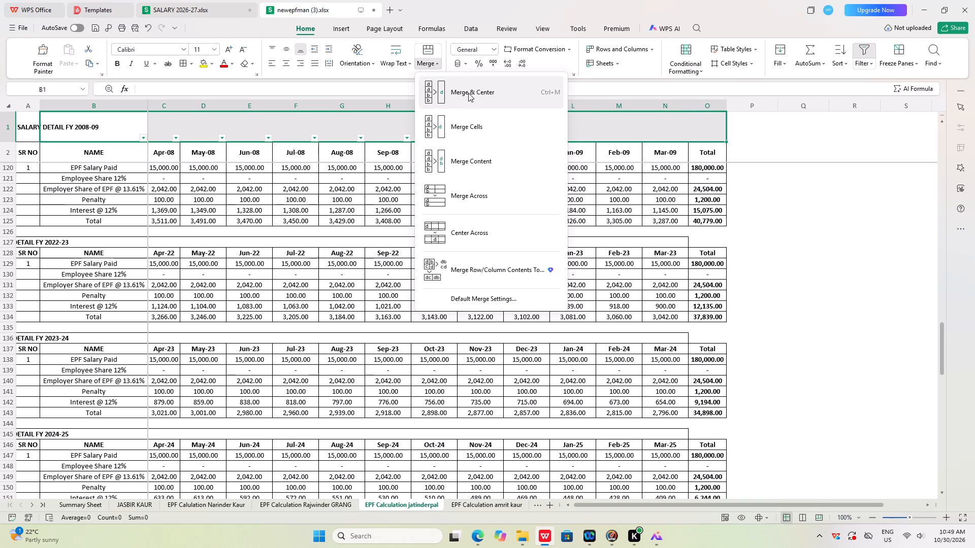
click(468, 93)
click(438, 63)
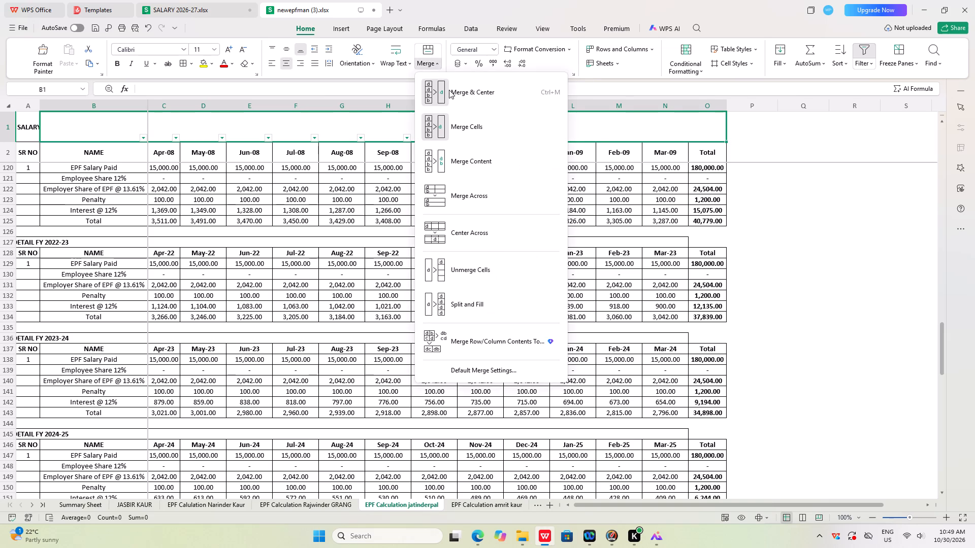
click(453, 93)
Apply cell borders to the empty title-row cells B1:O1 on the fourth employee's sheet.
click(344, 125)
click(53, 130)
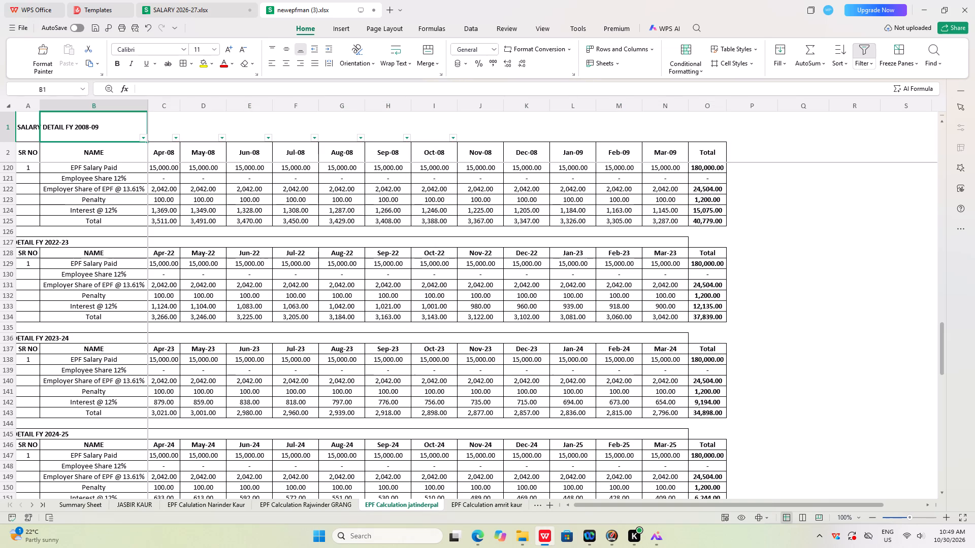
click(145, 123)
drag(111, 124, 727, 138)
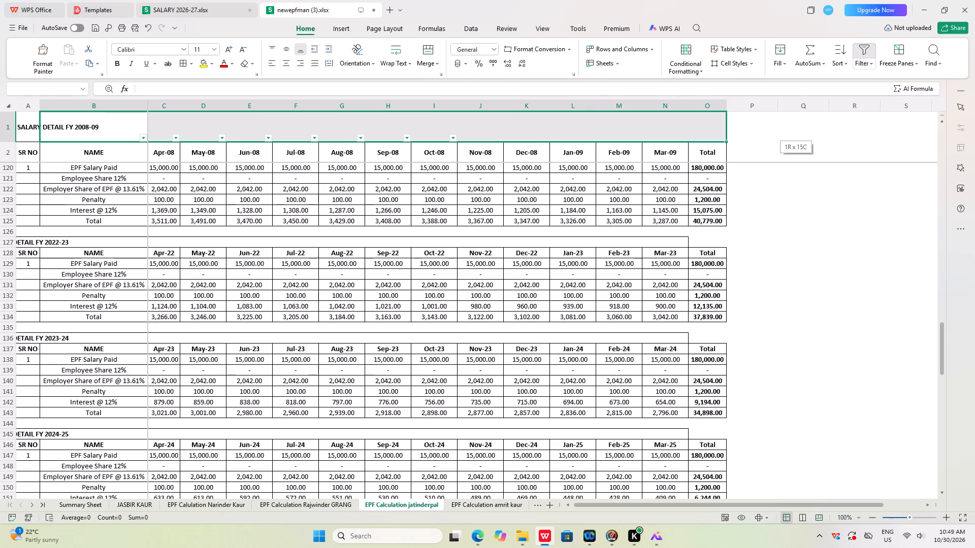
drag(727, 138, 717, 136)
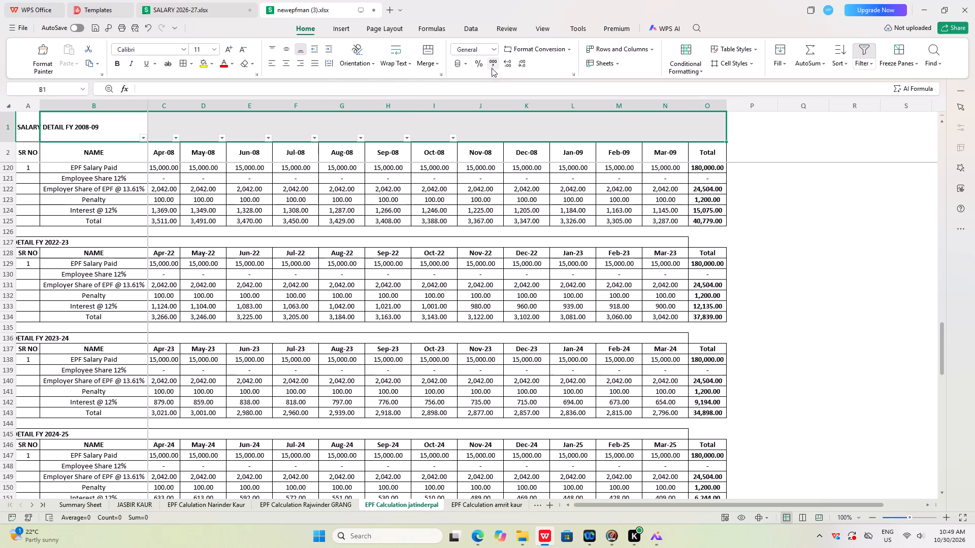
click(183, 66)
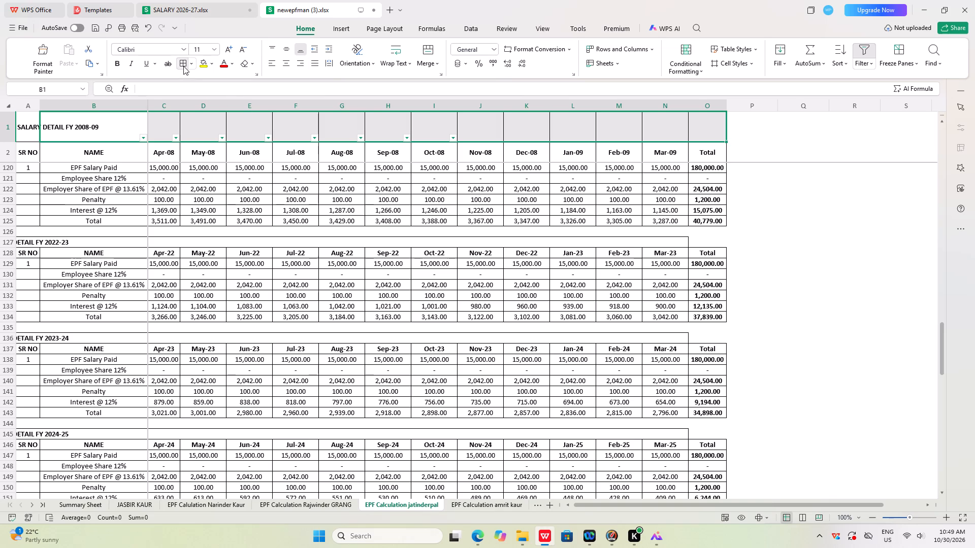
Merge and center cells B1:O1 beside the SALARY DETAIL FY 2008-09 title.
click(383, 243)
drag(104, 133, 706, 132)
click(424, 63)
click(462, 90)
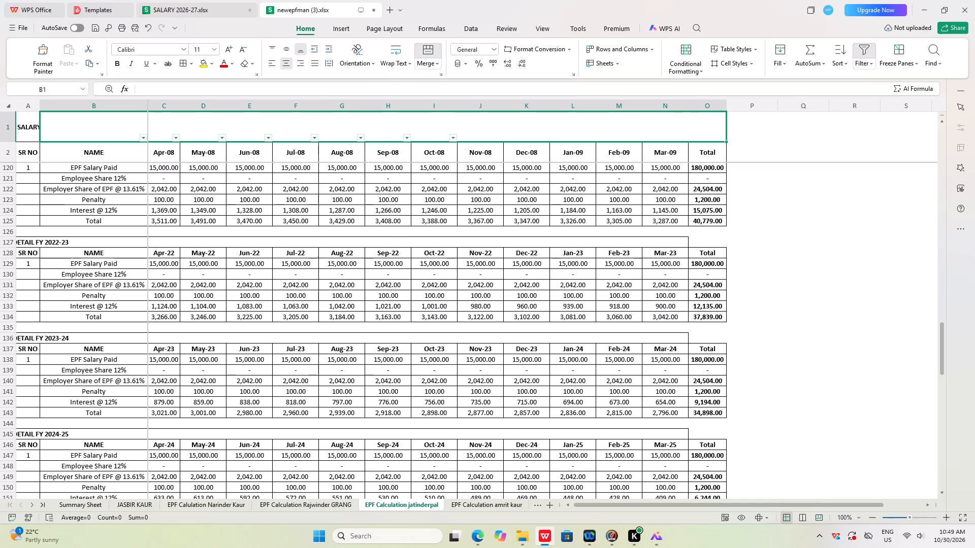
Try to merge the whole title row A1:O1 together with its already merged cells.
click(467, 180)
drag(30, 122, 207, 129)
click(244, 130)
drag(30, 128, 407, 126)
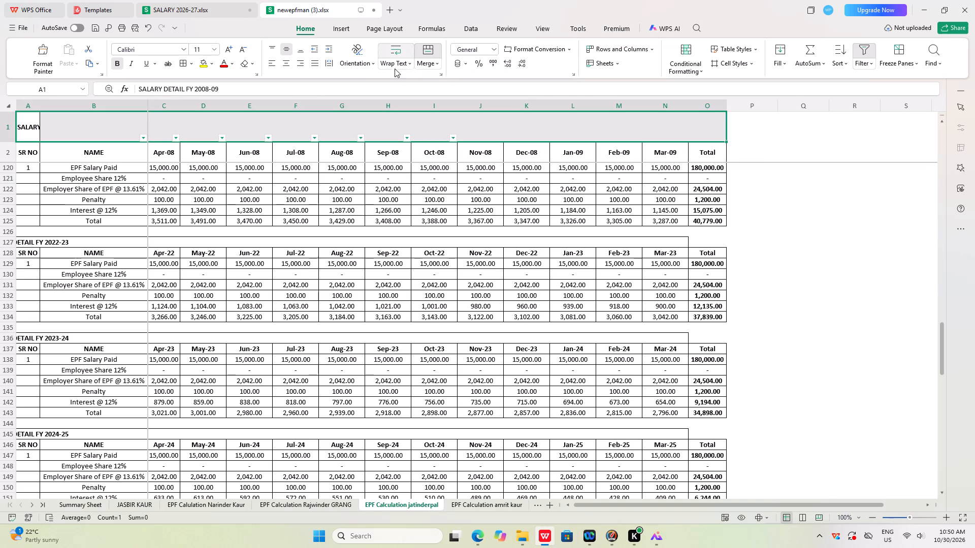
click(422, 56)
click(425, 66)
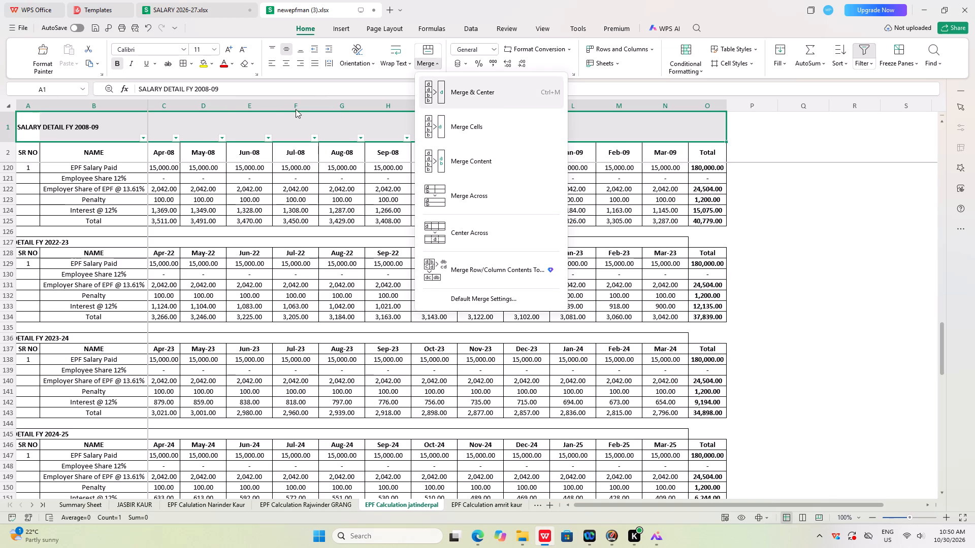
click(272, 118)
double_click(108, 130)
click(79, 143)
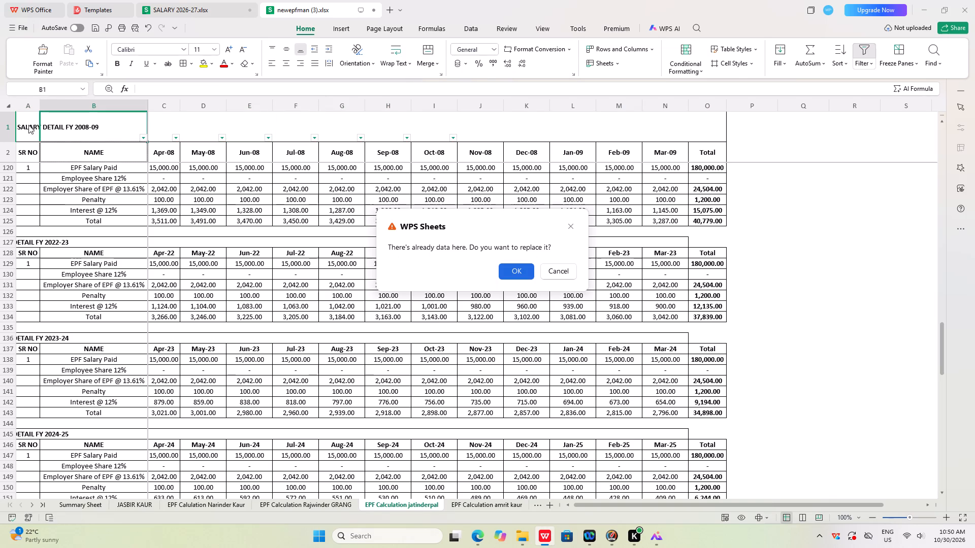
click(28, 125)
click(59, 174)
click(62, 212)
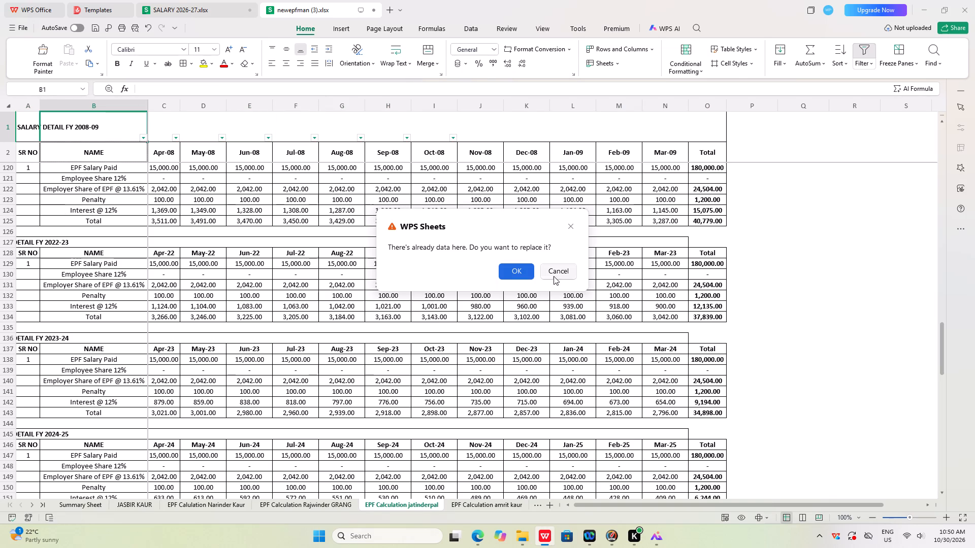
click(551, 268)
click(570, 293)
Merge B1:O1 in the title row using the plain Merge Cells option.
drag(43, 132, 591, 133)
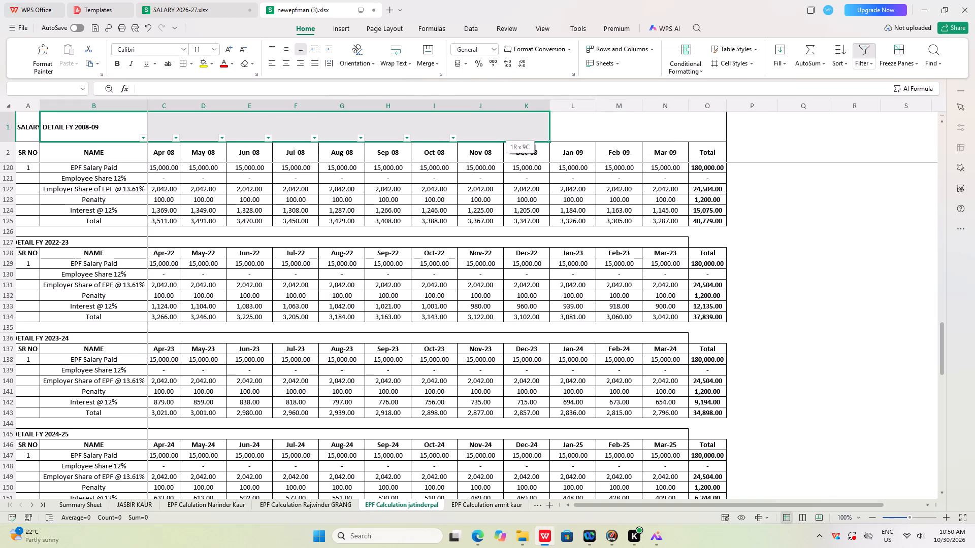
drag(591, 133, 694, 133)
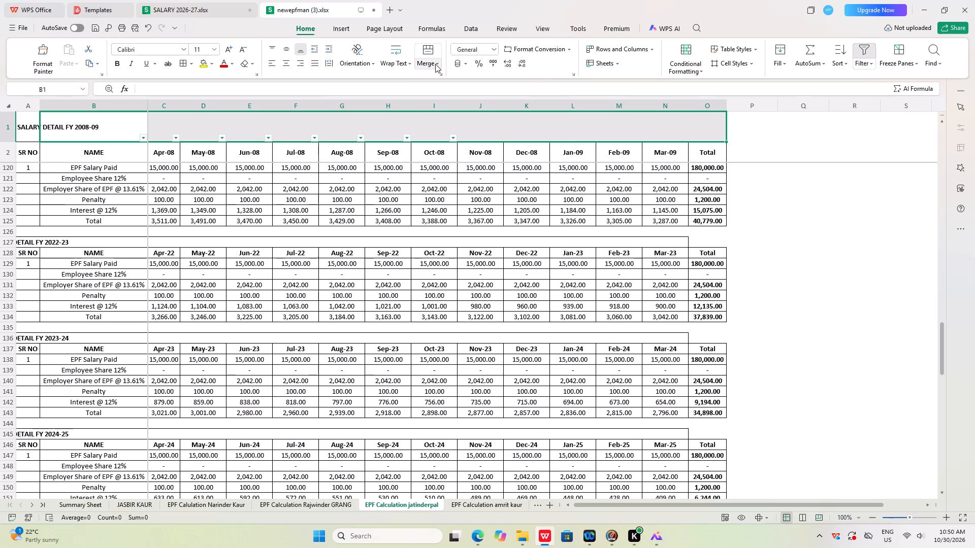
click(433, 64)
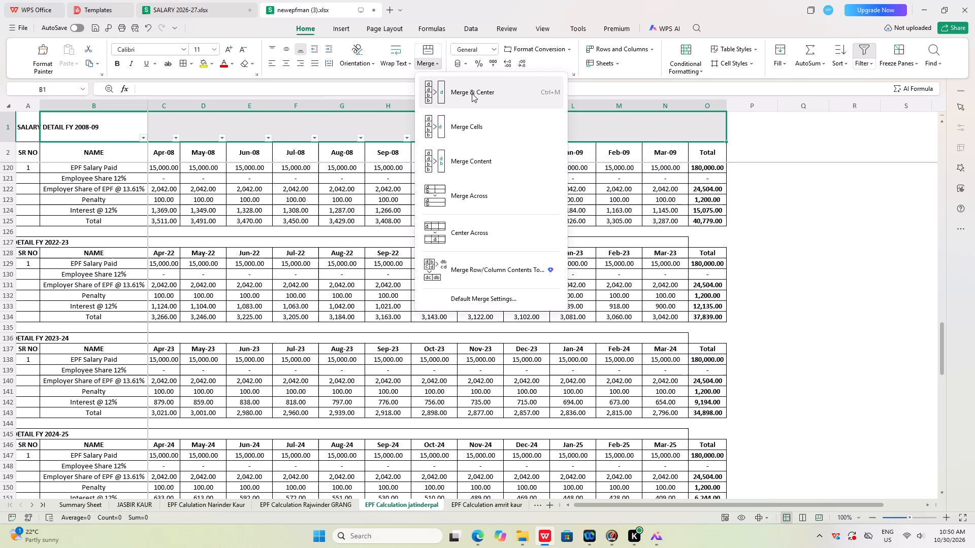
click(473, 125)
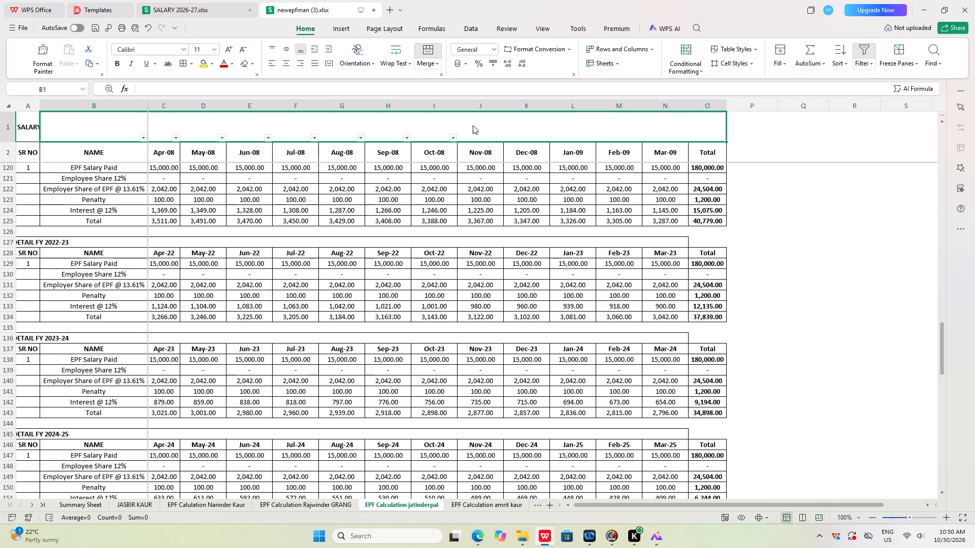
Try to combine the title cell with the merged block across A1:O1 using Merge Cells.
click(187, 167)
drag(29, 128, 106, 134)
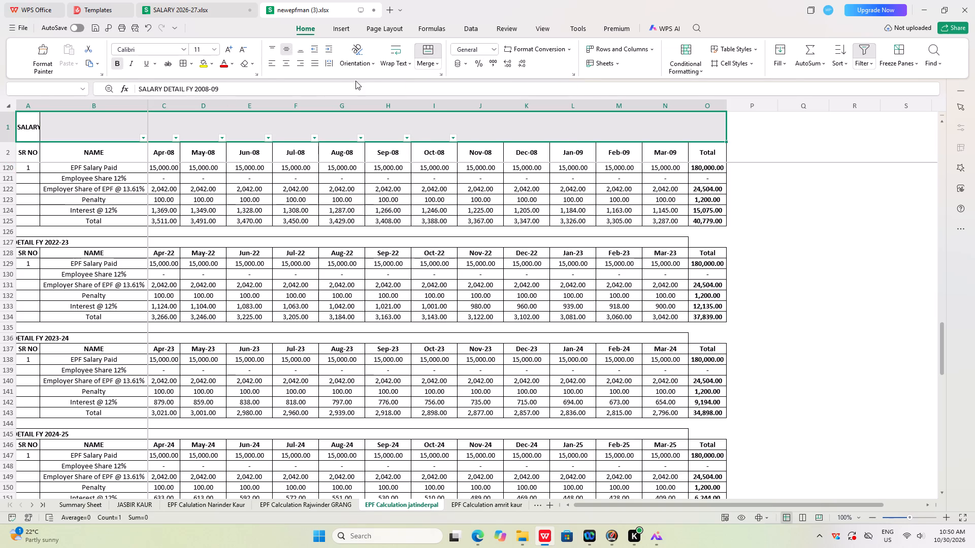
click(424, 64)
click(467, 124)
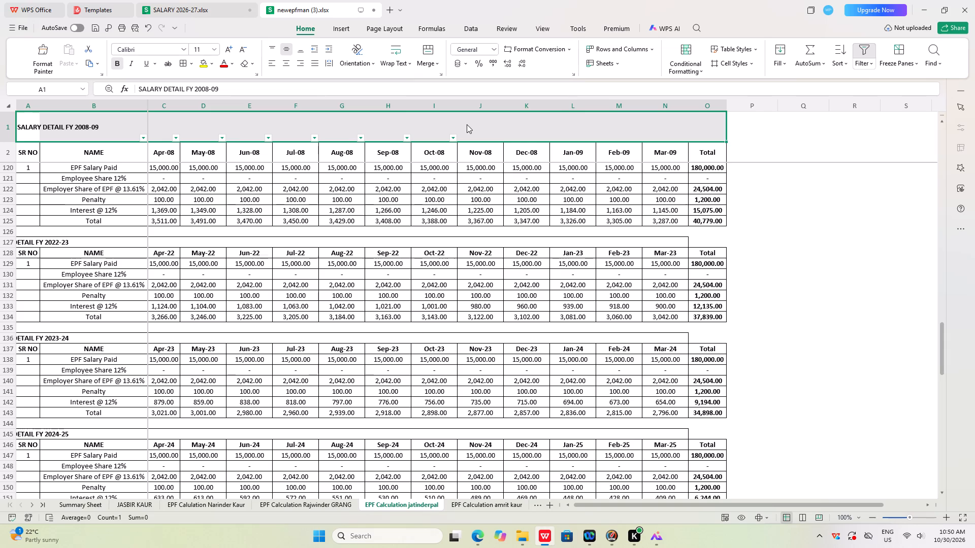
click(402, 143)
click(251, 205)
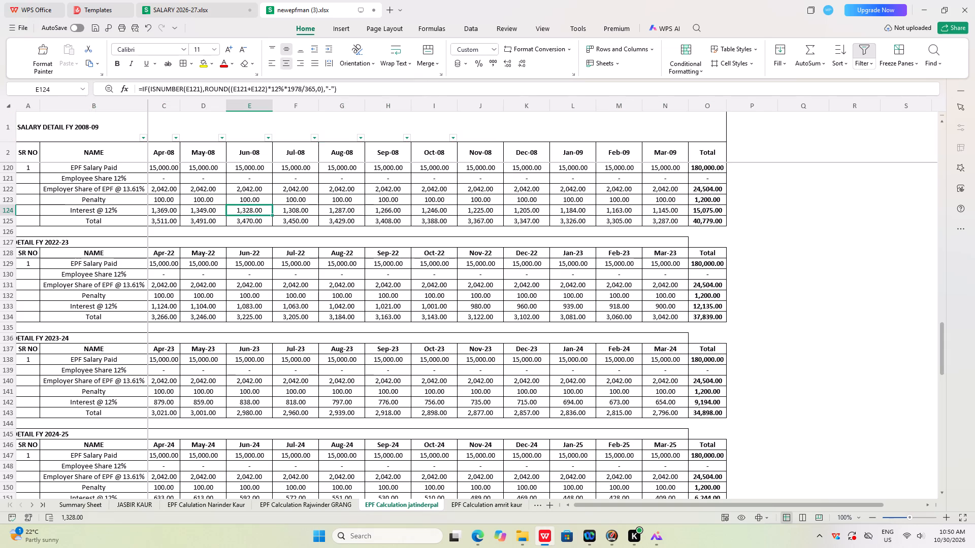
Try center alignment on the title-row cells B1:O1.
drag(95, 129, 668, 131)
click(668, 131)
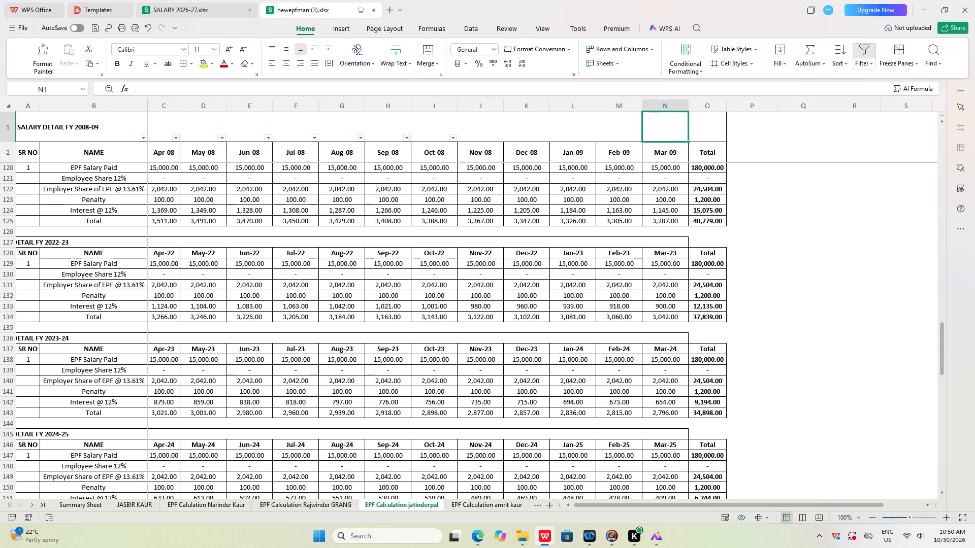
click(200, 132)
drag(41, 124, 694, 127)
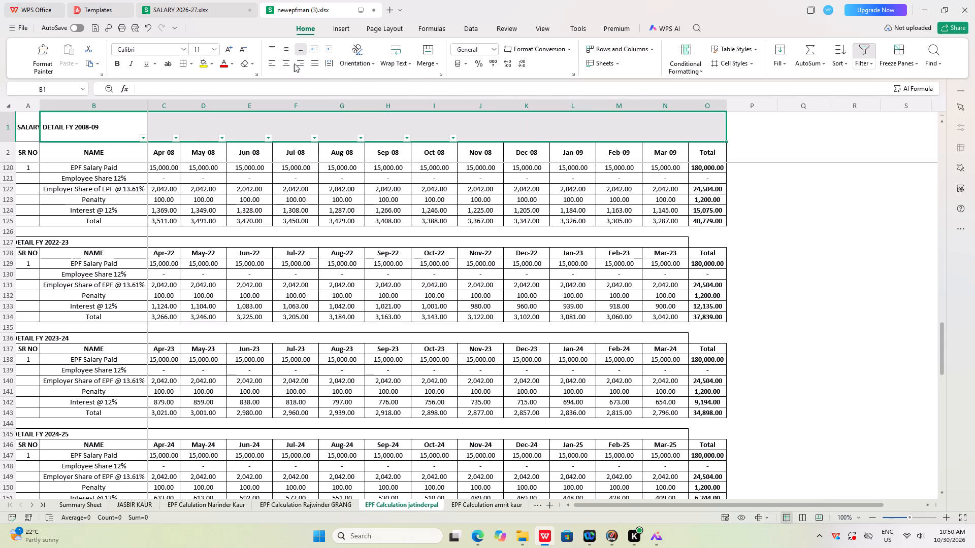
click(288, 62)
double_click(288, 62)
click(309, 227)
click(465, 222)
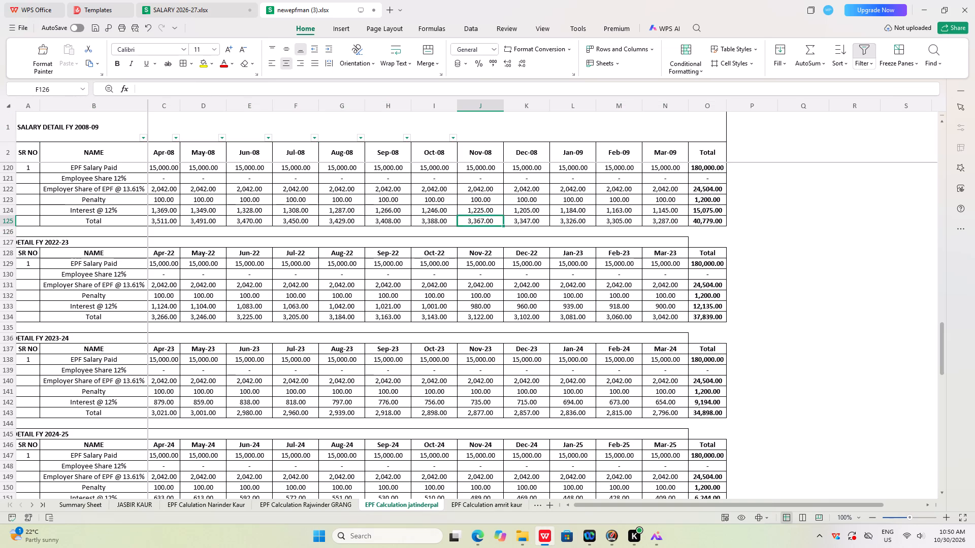
Merge and center the SALARY DETAIL FY 2008-09 title across A1:O1 on the fourth employee's sheet.
scroll(354, 378, up, 13)
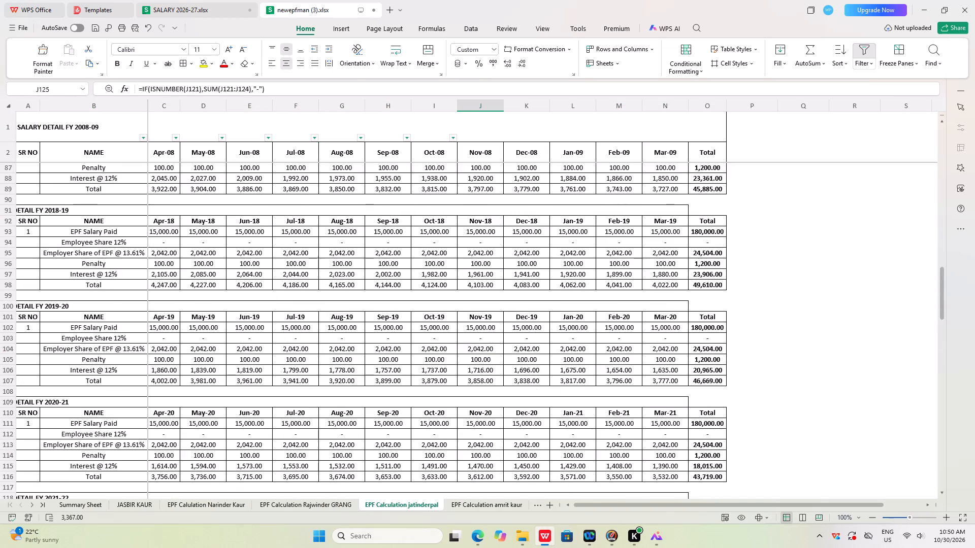
scroll(362, 373, up, 11)
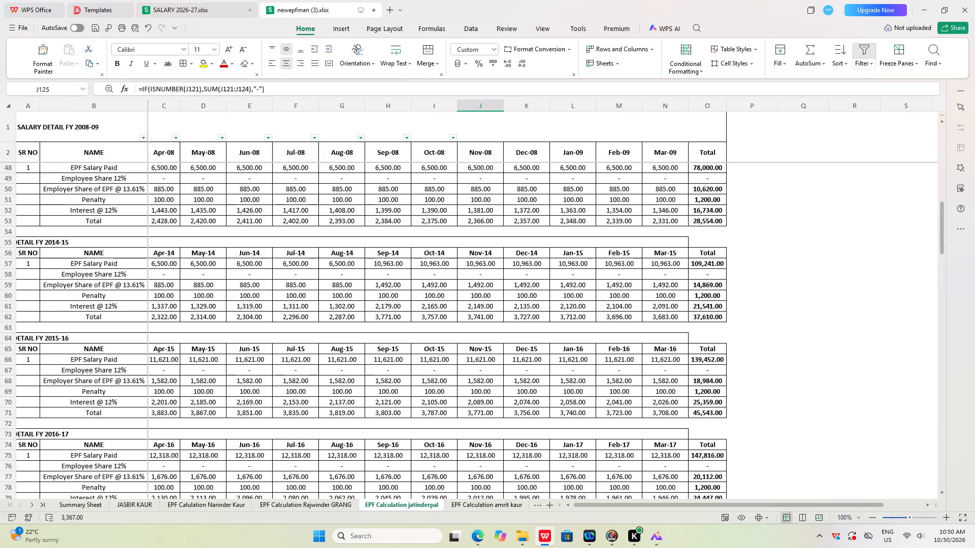
drag(28, 119, 706, 67)
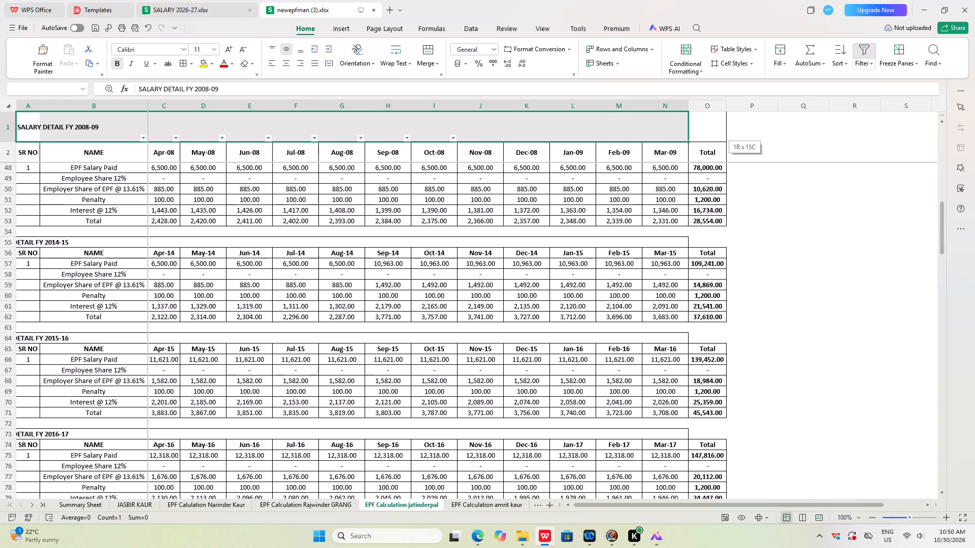
drag(706, 67, 716, 68)
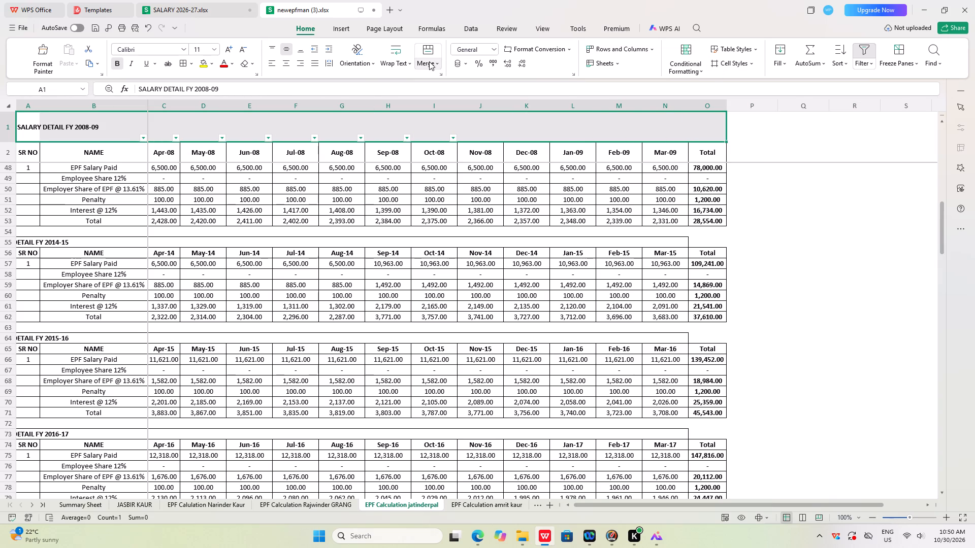
click(429, 61)
click(449, 87)
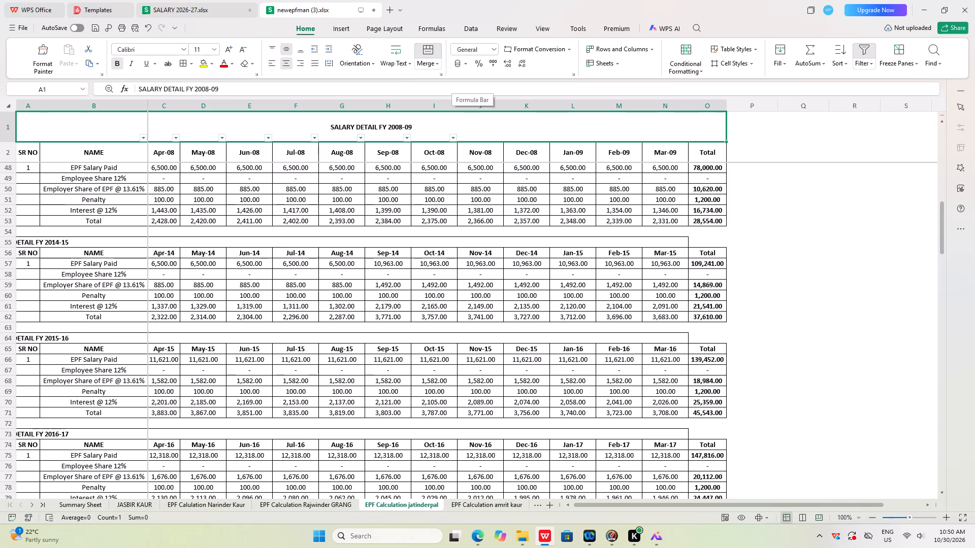
Append the employee's name, "(MPHW)" and "3B-1 Mohali" to the A1 title of the fourth employee's sheet.
double_click(452, 126)
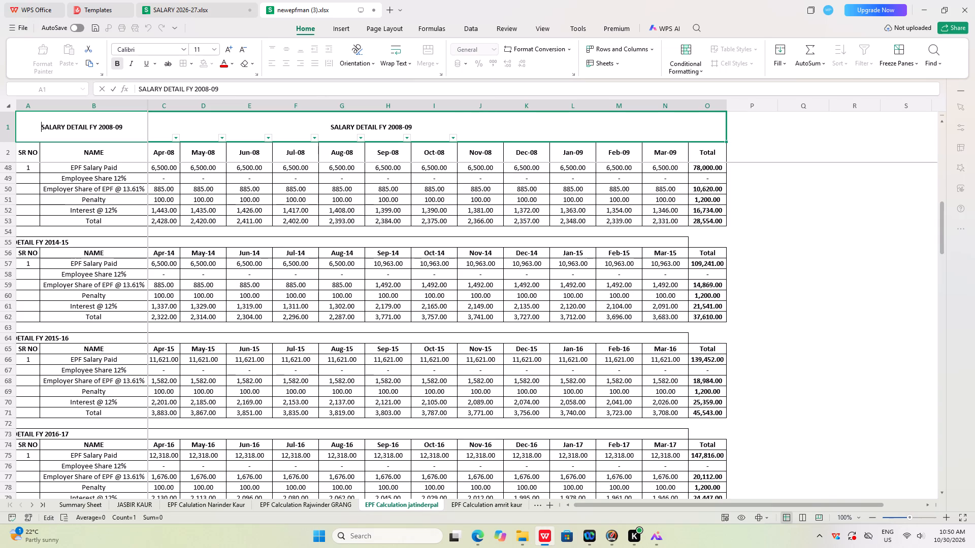
click(456, 196)
click(427, 132)
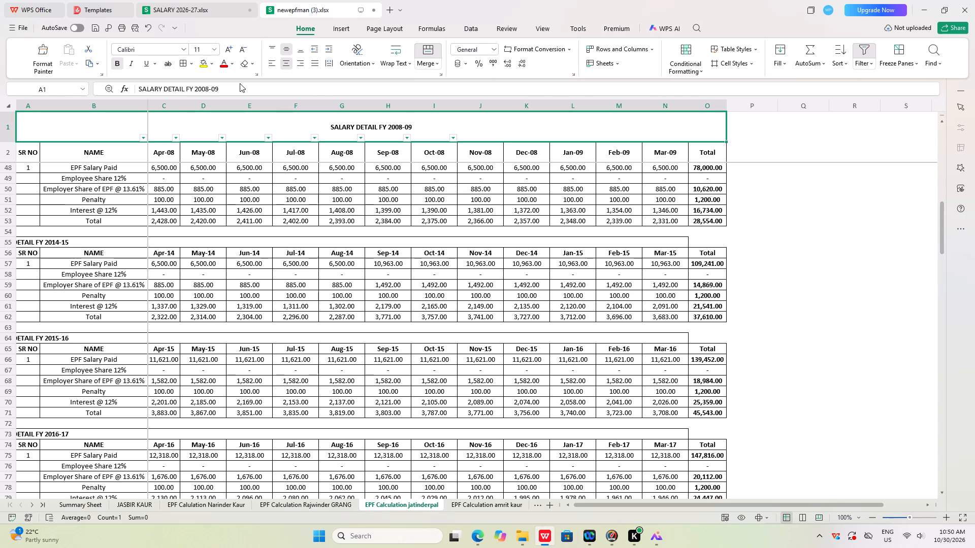
click(238, 87)
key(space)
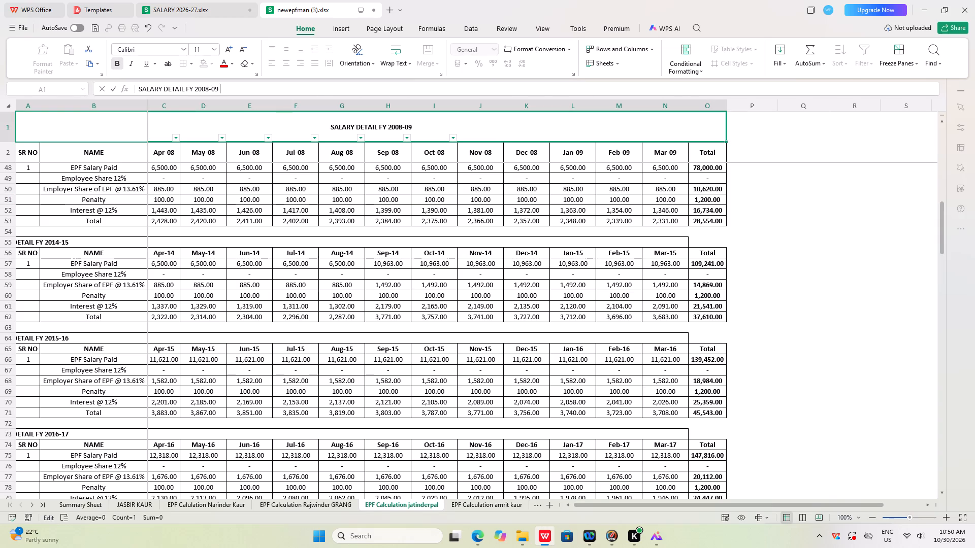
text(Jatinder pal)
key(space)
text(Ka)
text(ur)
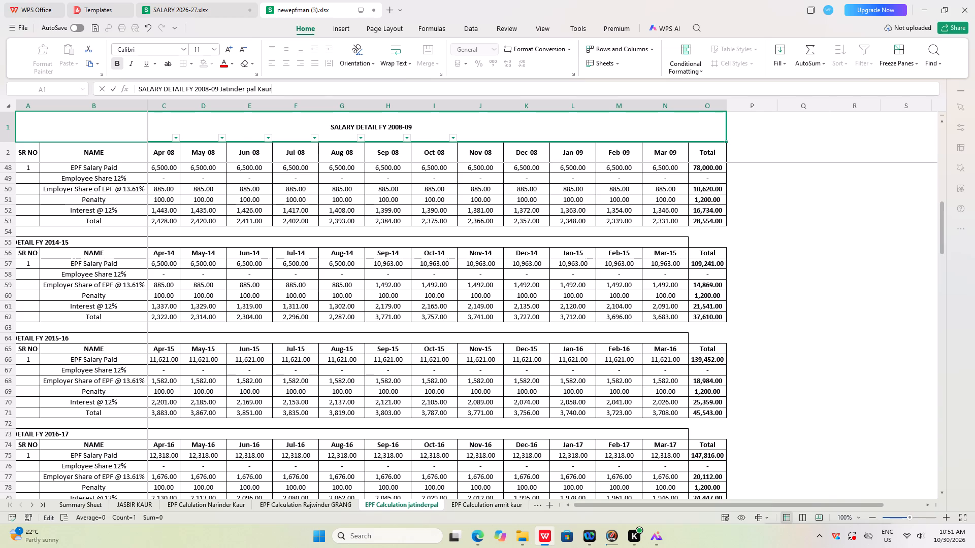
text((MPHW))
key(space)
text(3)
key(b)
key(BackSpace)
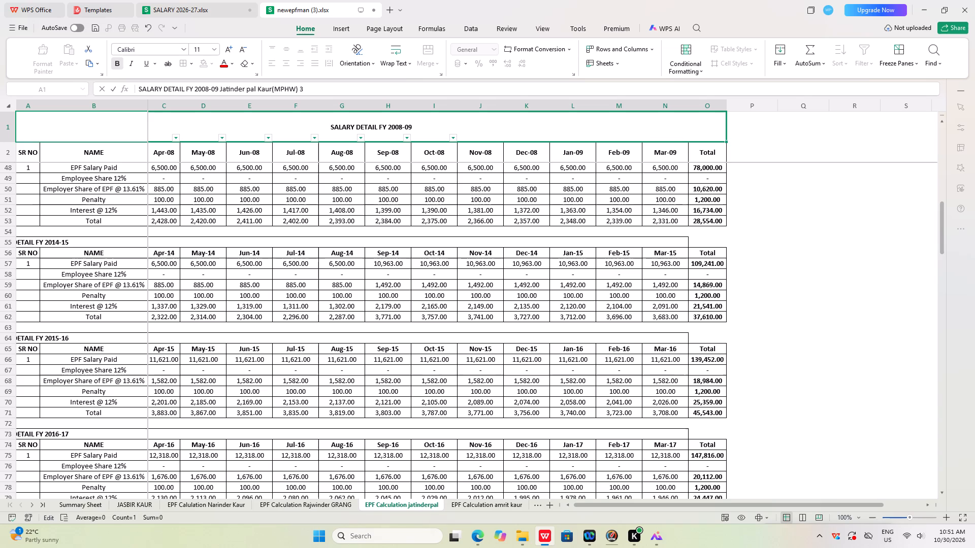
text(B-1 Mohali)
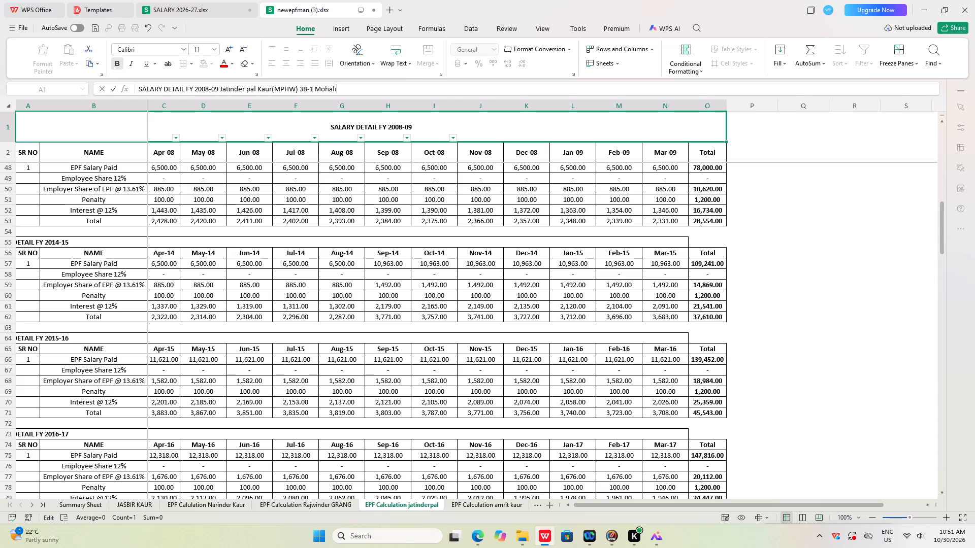
click(463, 398)
Switch to the fifth employee's EPF Calculation sheet, at its SALARY DETAIL FY 2008-09 title row.
click(486, 505)
scroll(337, 264, up, 4)
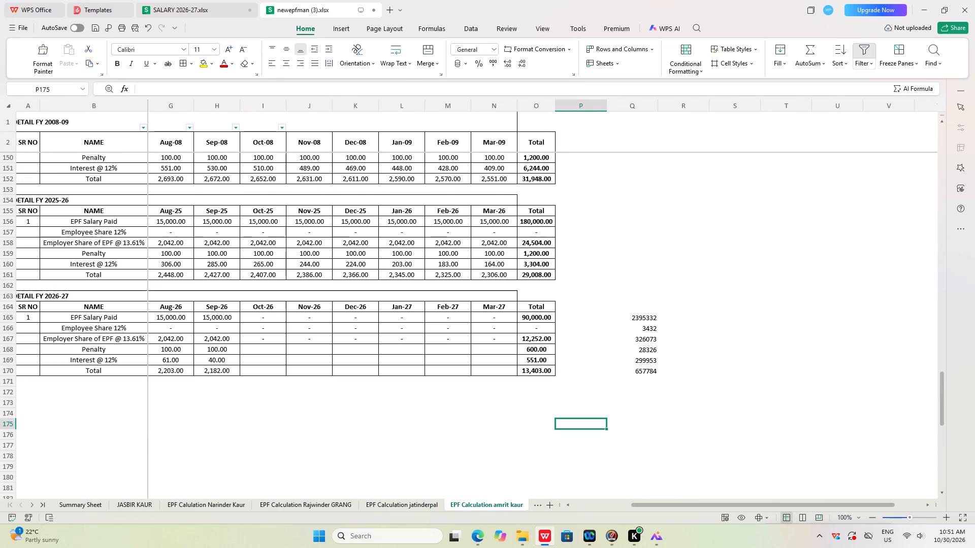
drag(703, 504, 359, 471)
scroll(357, 360, up, 6)
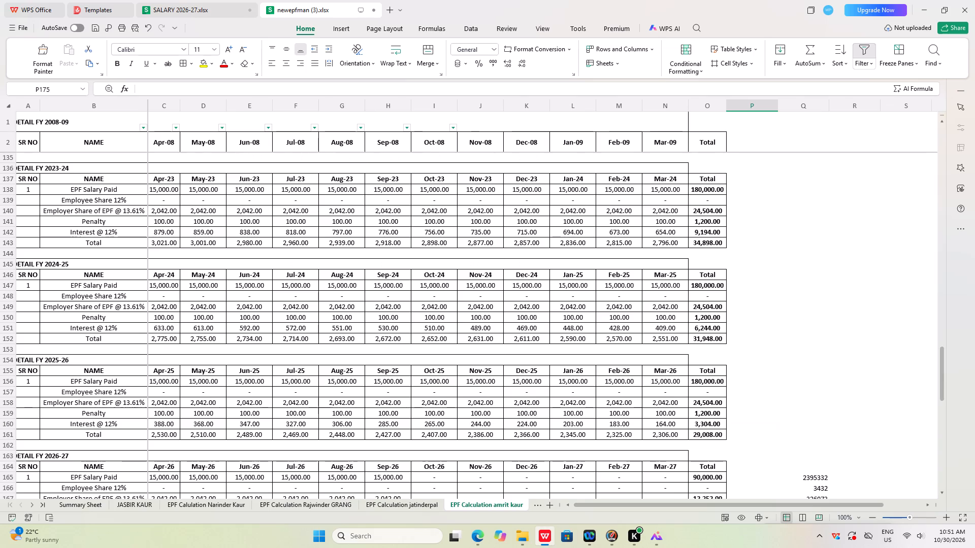
scroll(370, 329, up, 20)
scroll(370, 329, up, 20)
scroll(370, 329, up, 3)
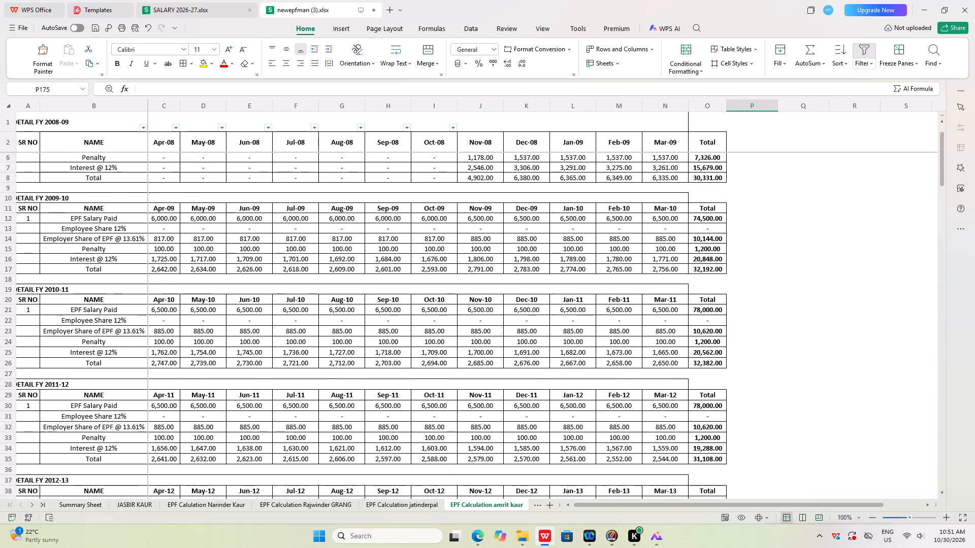
scroll(549, 365, up, 18)
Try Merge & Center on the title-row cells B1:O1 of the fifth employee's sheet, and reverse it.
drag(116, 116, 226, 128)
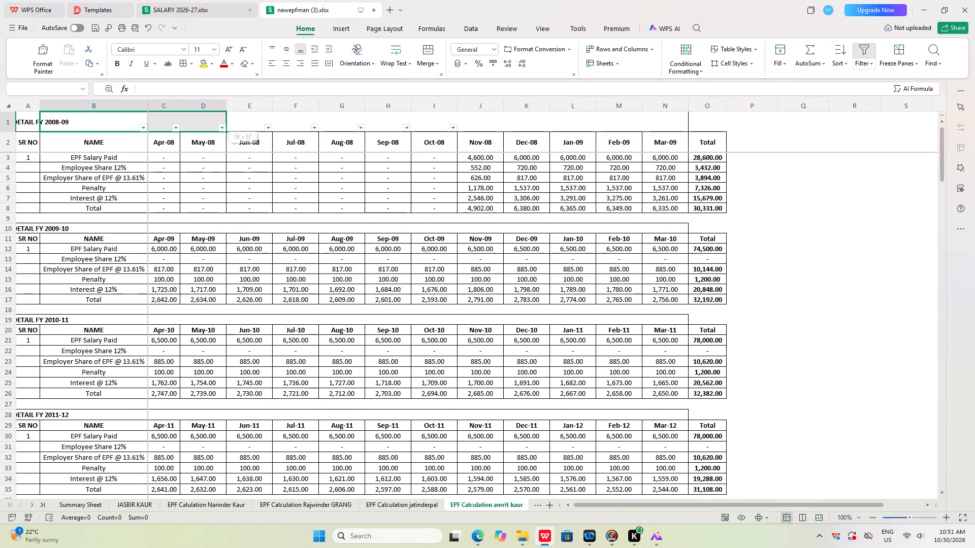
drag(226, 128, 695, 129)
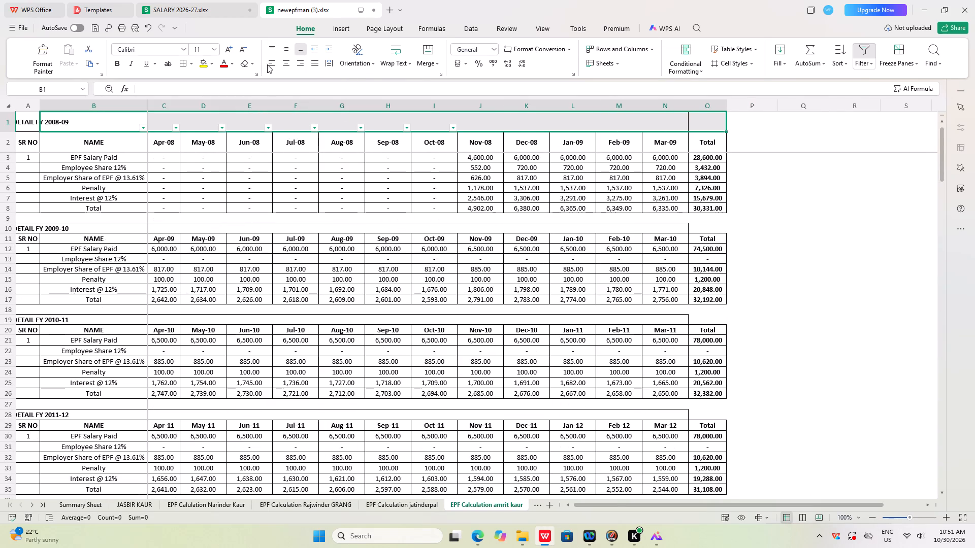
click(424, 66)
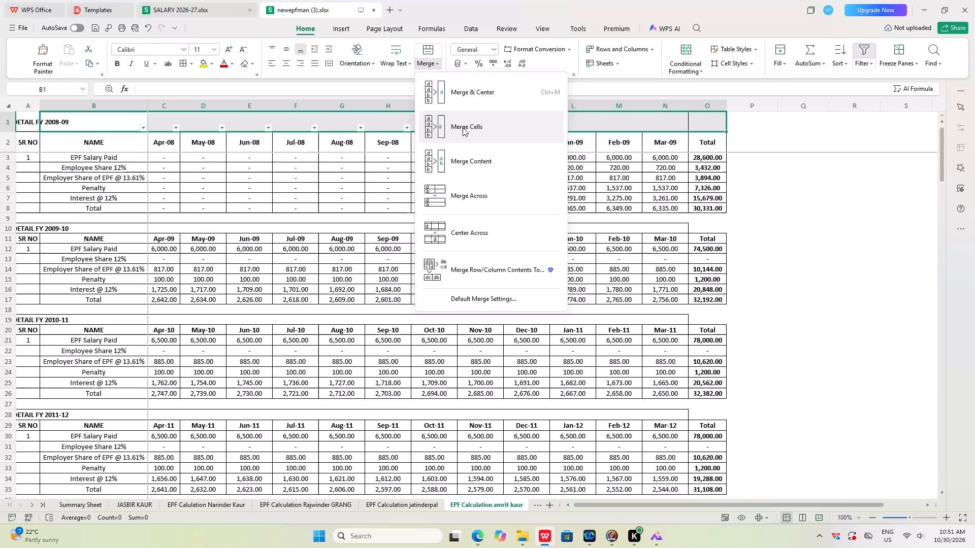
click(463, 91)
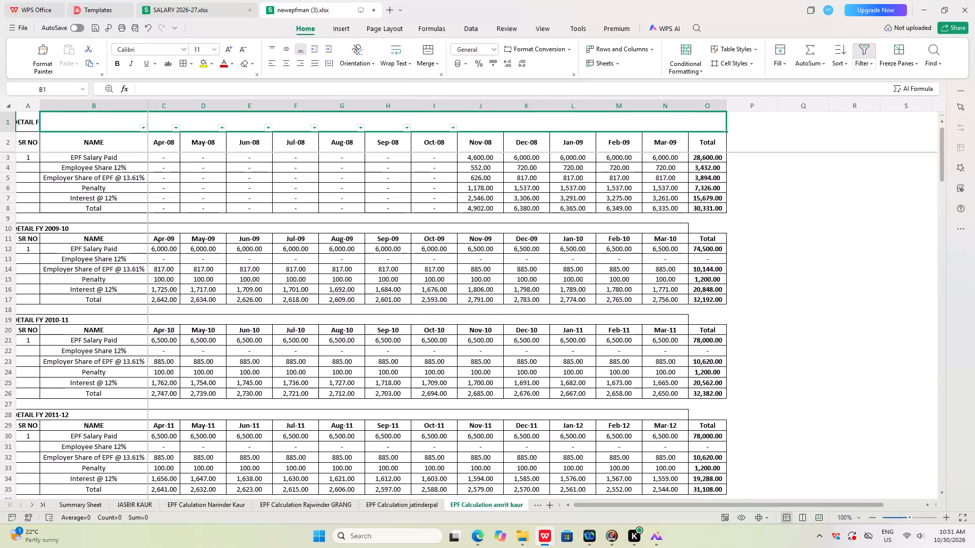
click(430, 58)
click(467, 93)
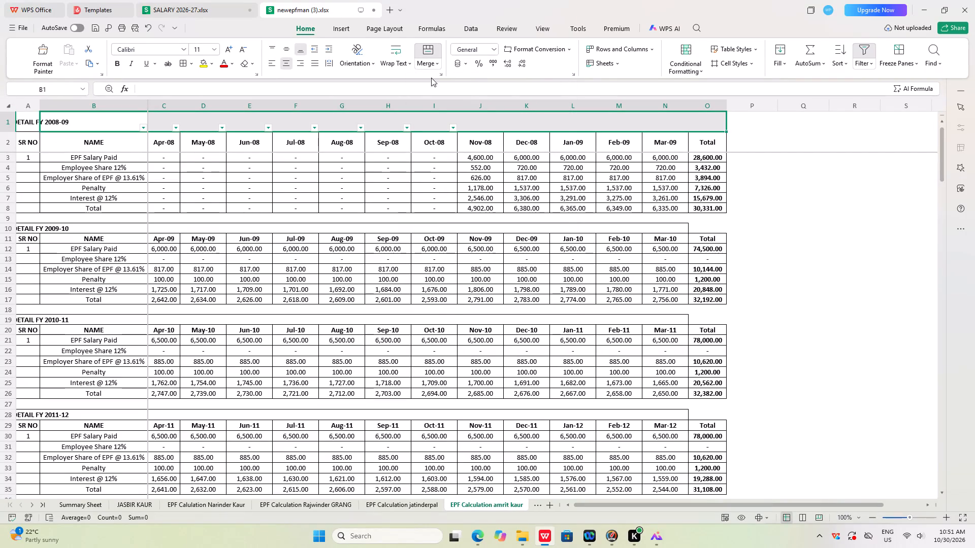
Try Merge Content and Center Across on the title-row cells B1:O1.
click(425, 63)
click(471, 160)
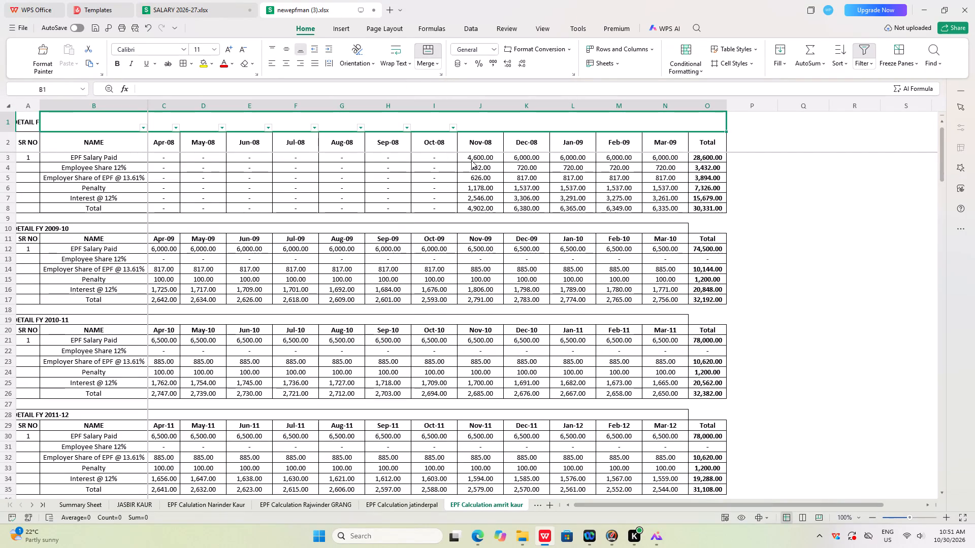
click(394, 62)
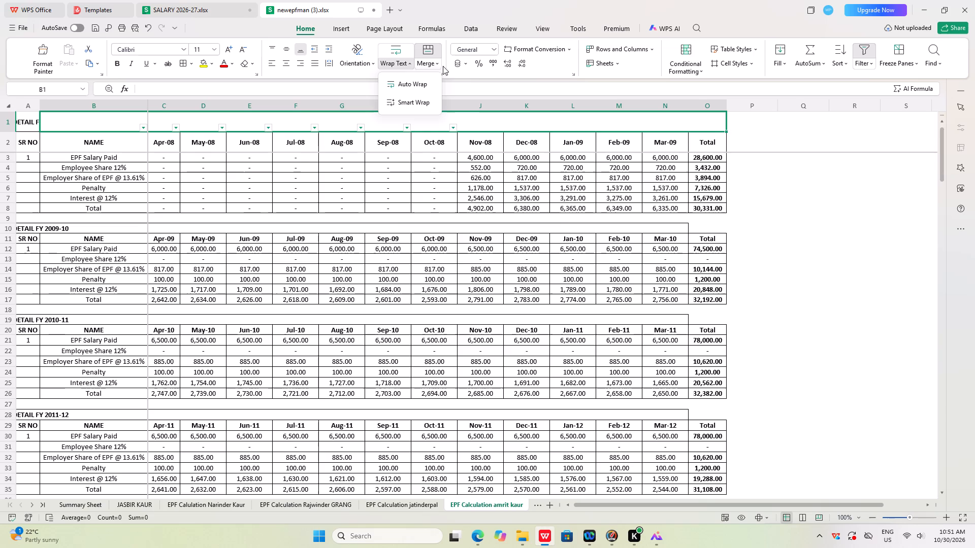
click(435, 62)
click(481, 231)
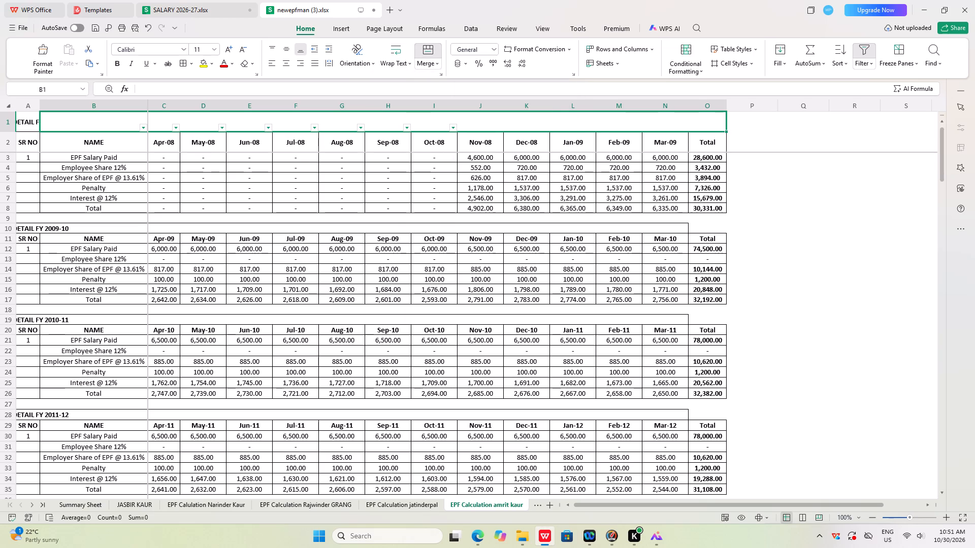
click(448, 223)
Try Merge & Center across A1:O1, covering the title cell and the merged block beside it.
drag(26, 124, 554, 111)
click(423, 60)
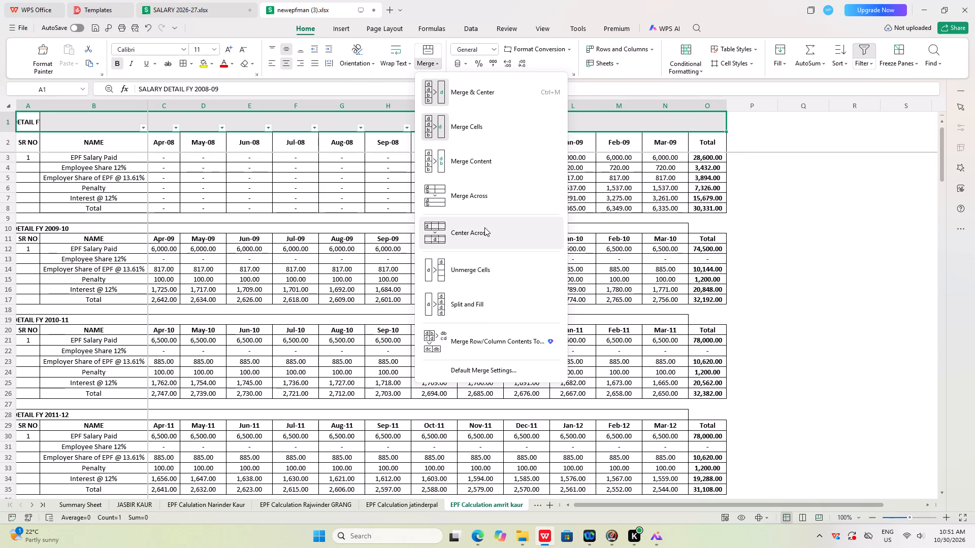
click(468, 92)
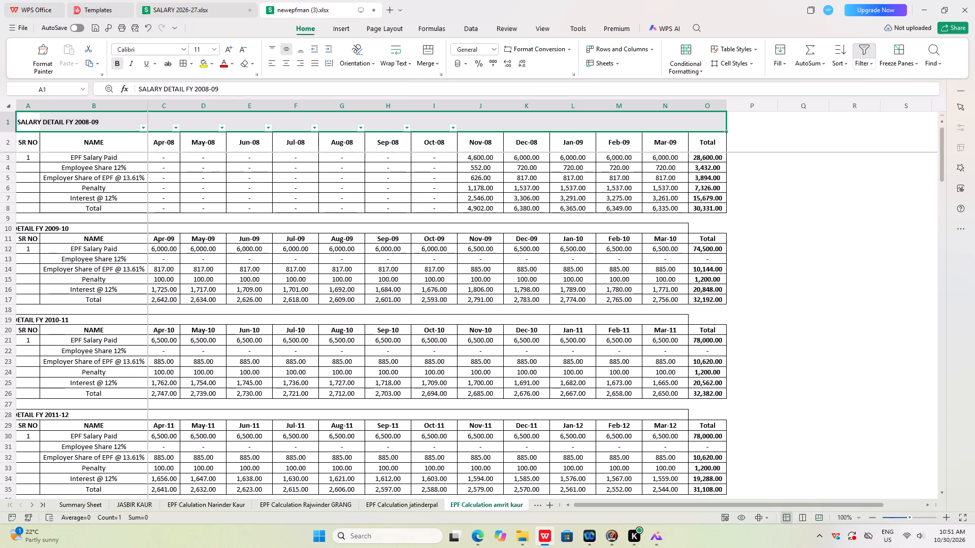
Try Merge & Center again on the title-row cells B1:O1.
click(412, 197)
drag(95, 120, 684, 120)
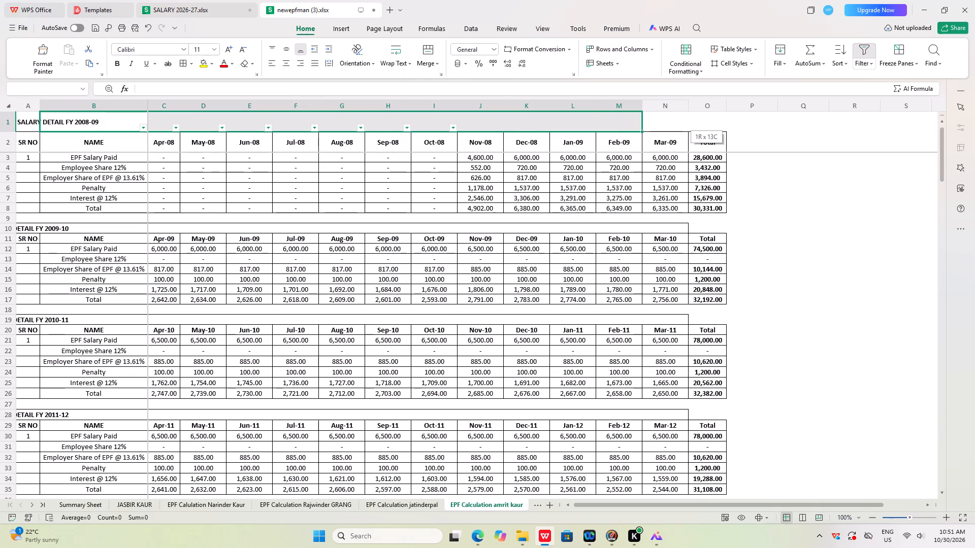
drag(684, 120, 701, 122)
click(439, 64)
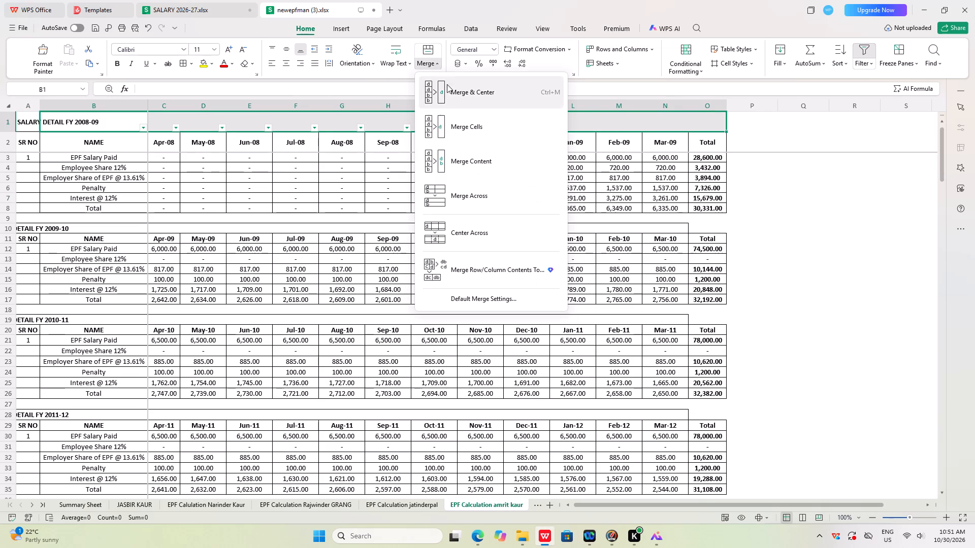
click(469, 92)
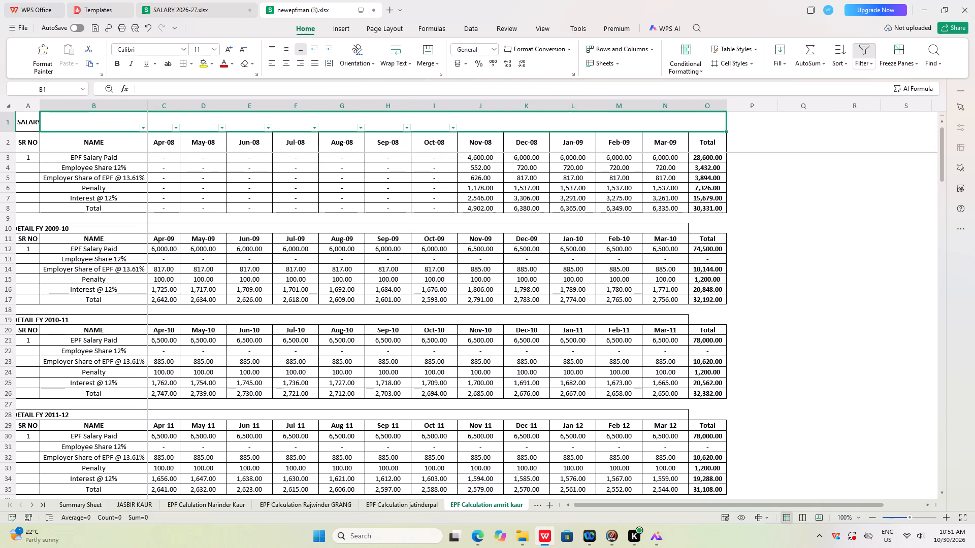
Unmerge the title row, and merge and center the SALARY DETAIL FY 2008-09 title across A1:O1.
click(323, 353)
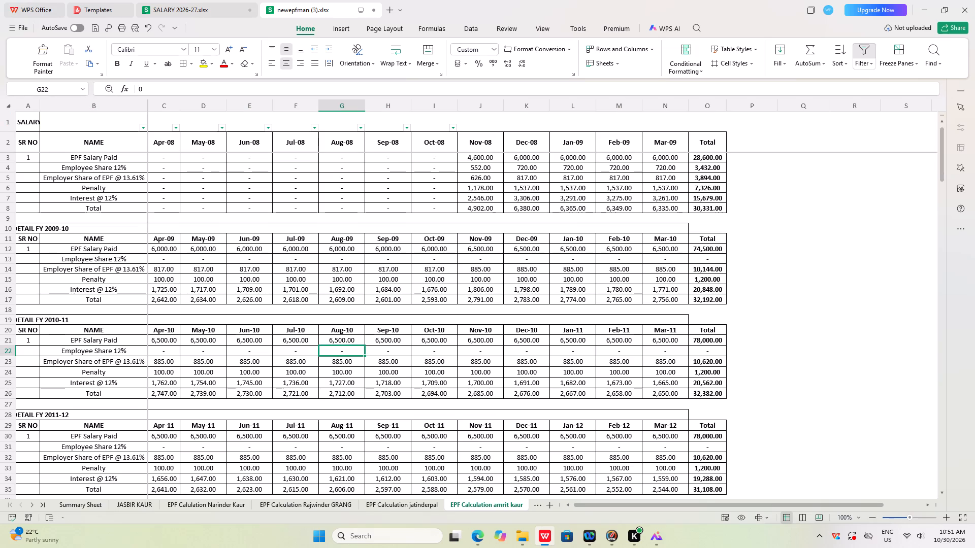
drag(24, 119, 572, 116)
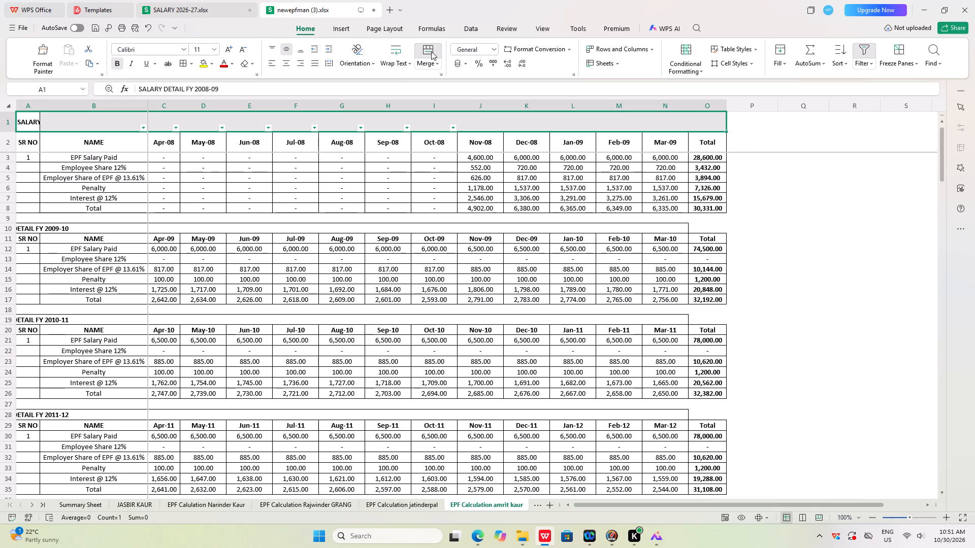
click(429, 57)
click(432, 63)
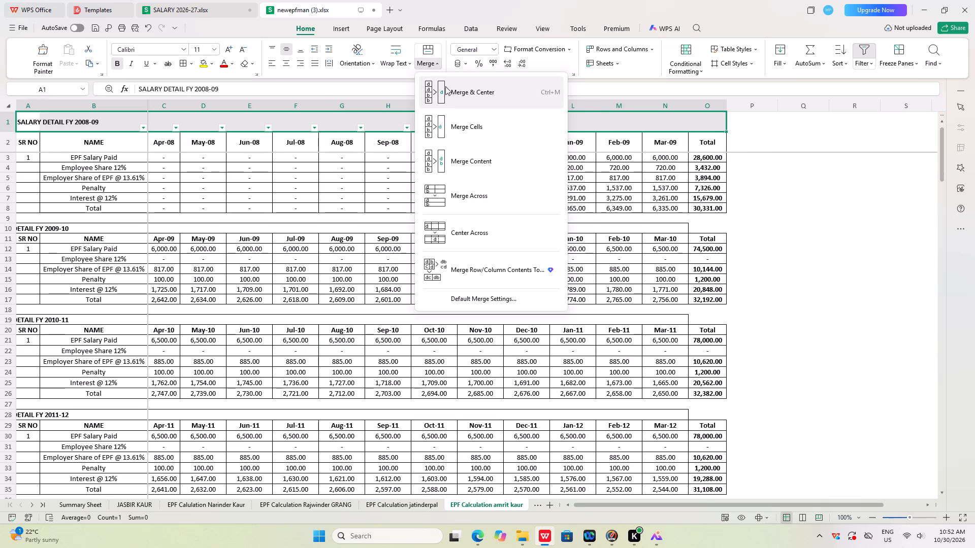
click(450, 93)
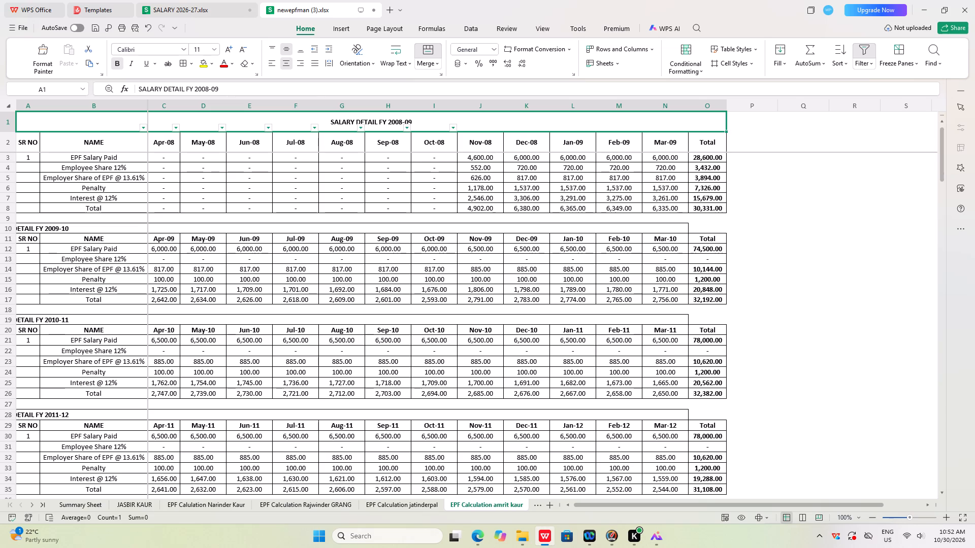
Append the employee's name, "(MPHW)" and "SC Bhagomajra" to the A1 title of the fifth employee's sheet.
double_click(426, 124)
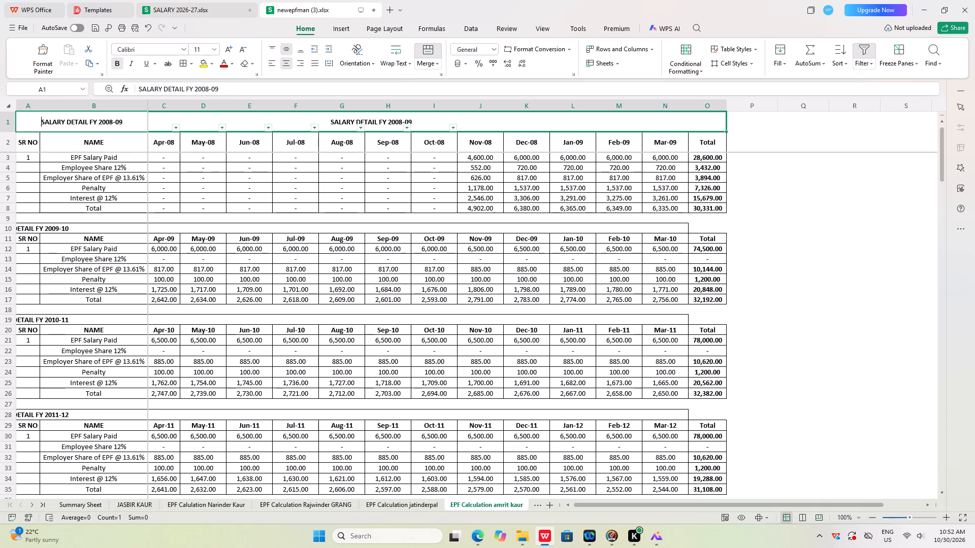
drag(324, 244, 321, 236)
click(409, 130)
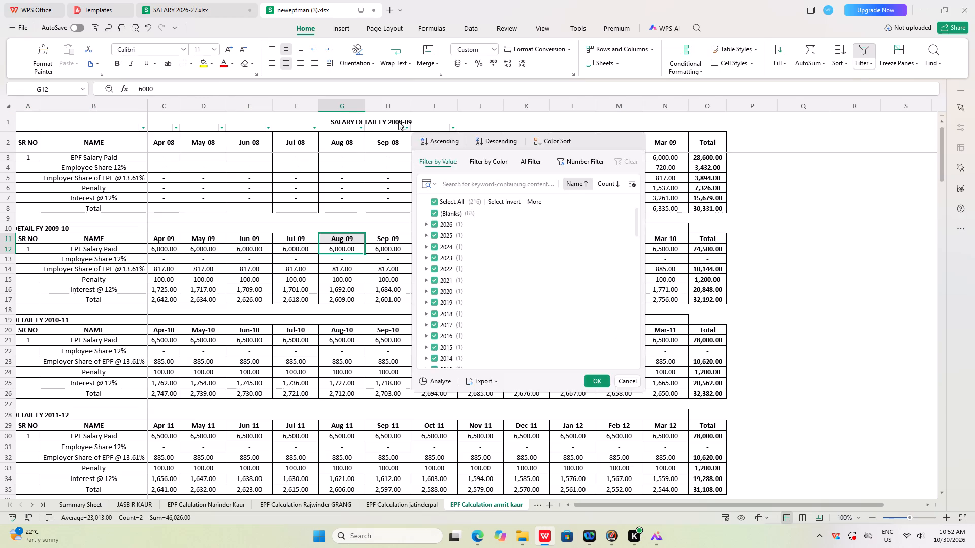
click(396, 119)
click(254, 96)
click(248, 92)
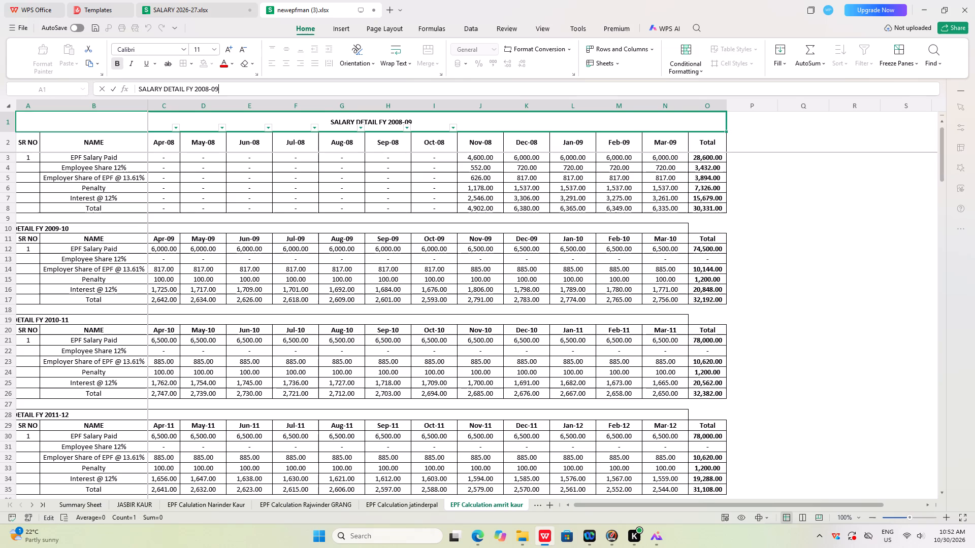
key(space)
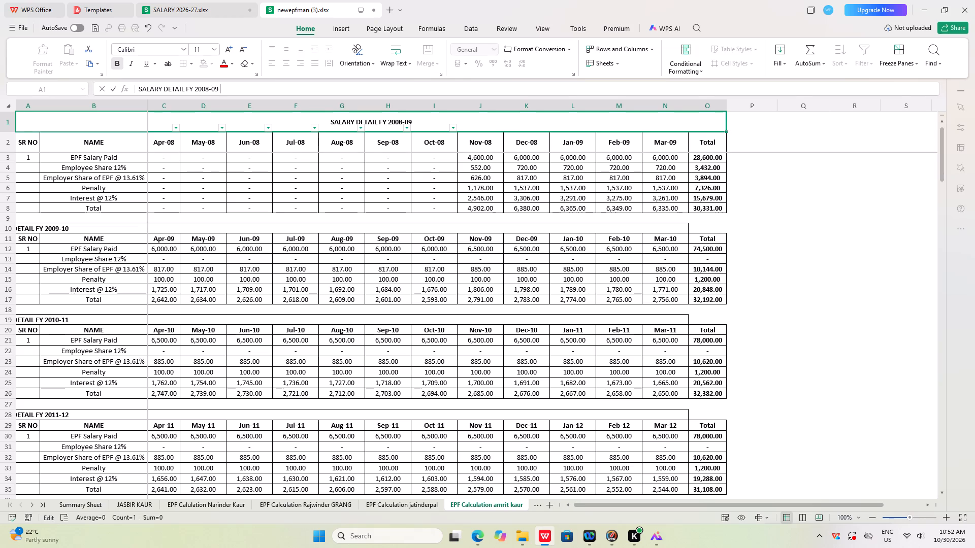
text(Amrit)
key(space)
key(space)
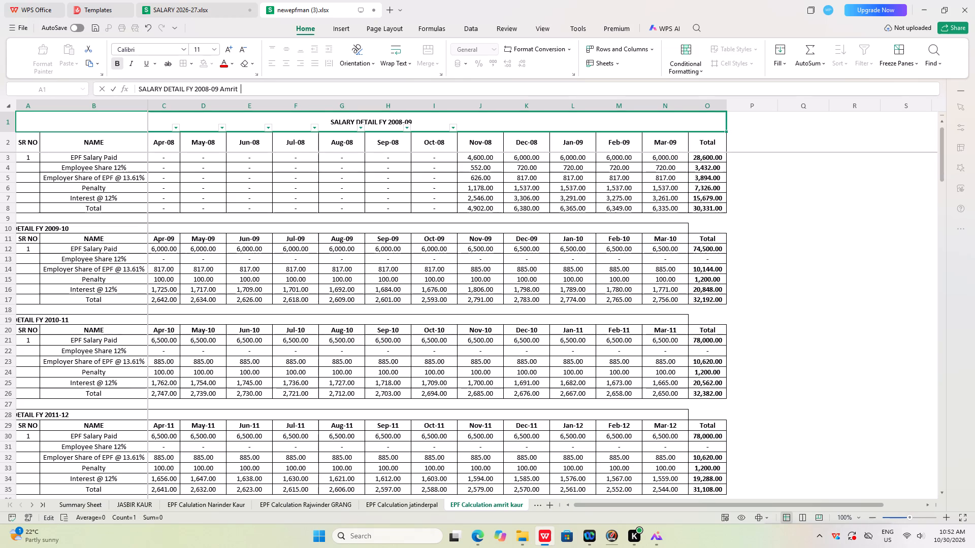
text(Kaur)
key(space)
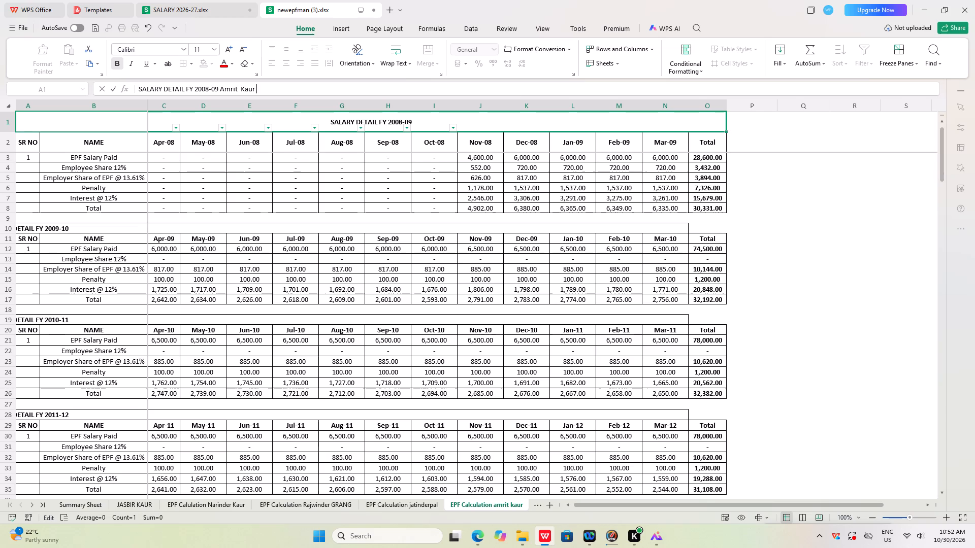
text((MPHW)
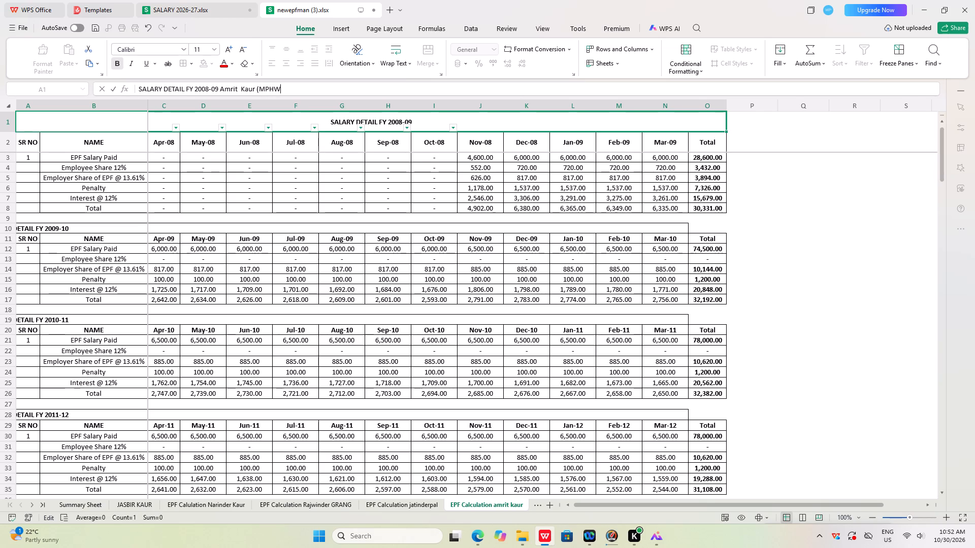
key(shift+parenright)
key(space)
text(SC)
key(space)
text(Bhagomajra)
click(338, 202)
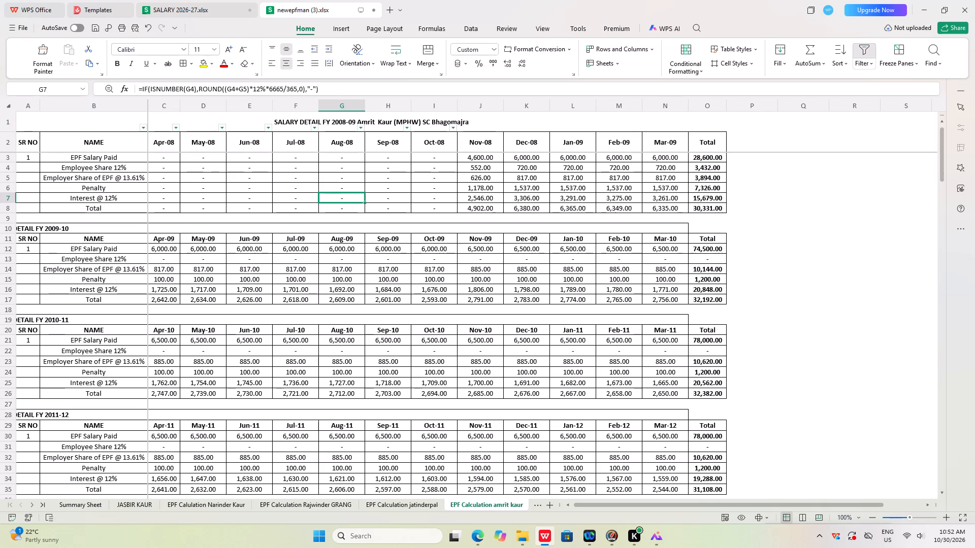
Open the sixth employee's sheet, EPF Calculation narinderjit, at its FY 2008-09 block.
click(535, 505)
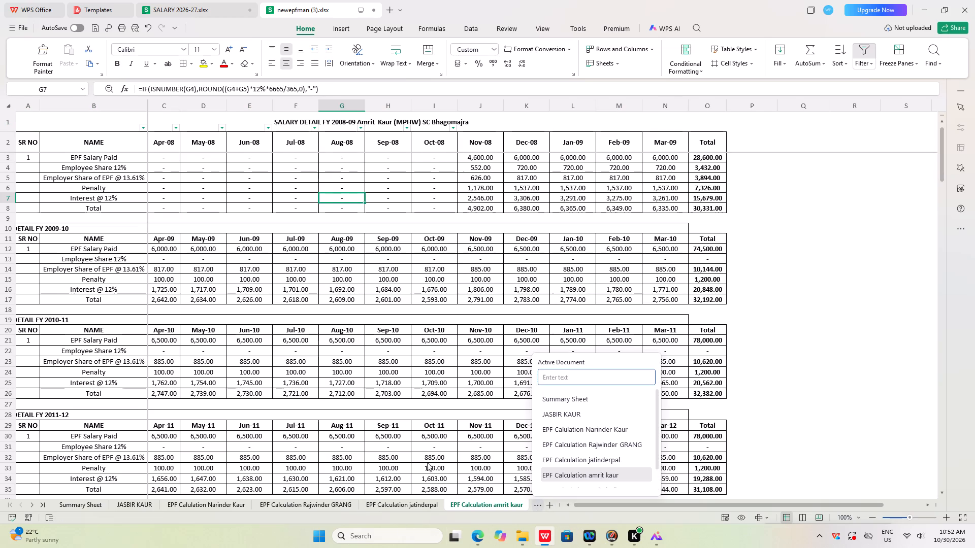
click(427, 450)
click(498, 504)
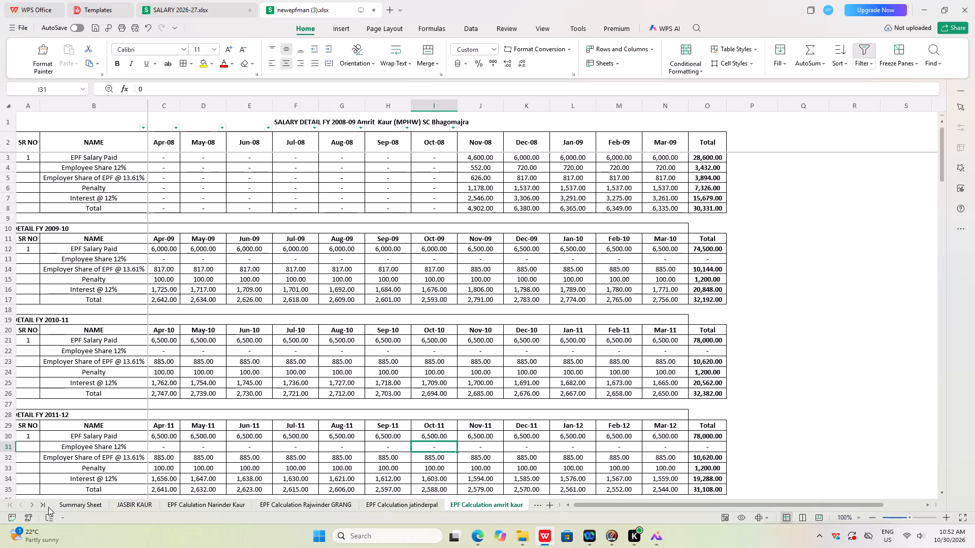
click(41, 505)
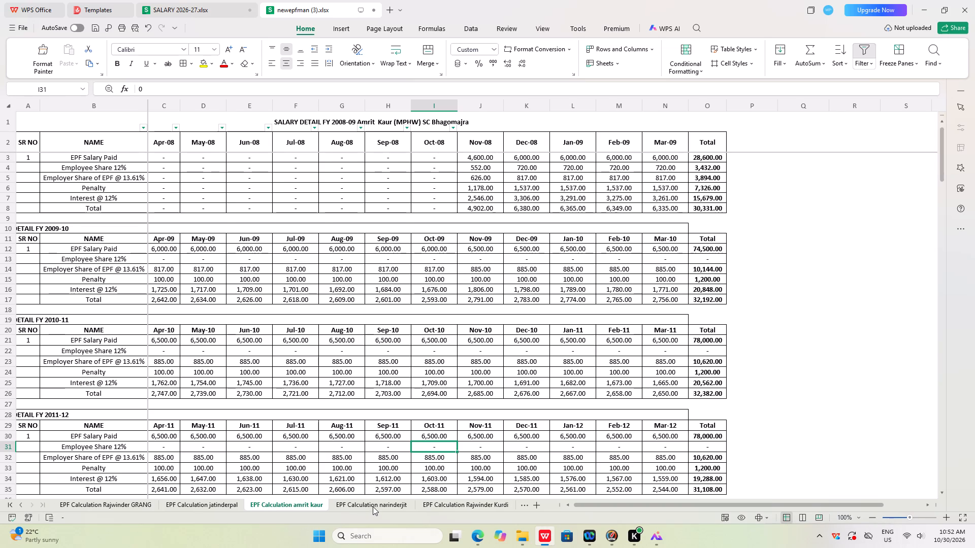
click(373, 506)
scroll(615, 458, up, 4)
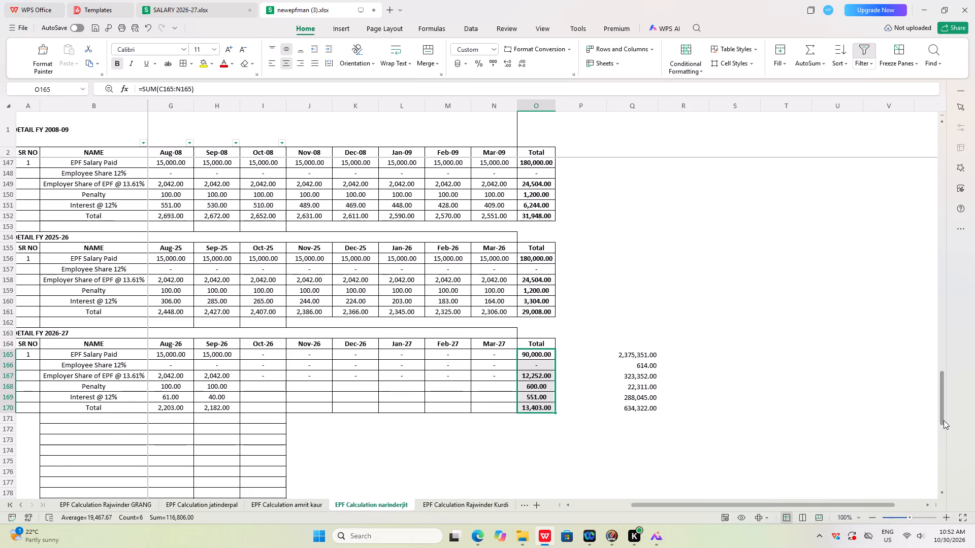
drag(941, 416, 974, 23)
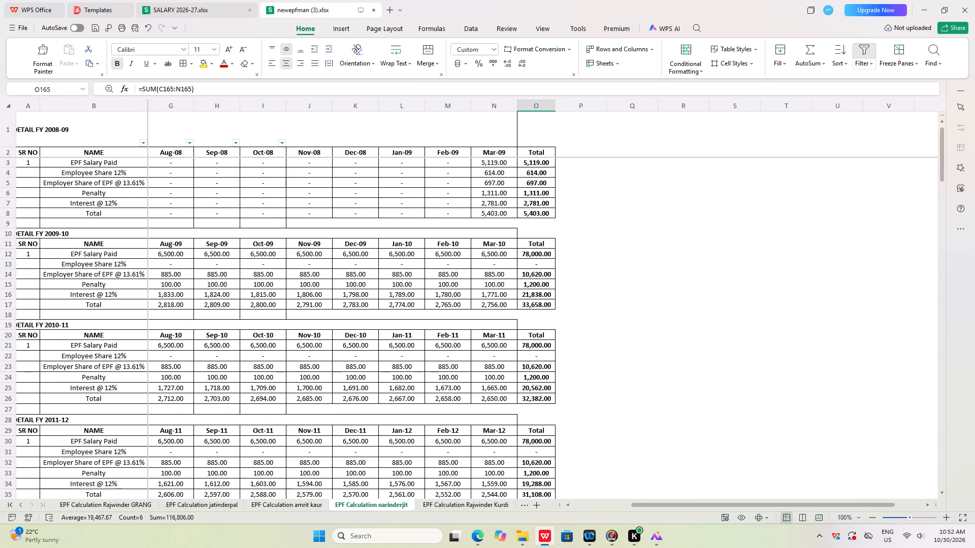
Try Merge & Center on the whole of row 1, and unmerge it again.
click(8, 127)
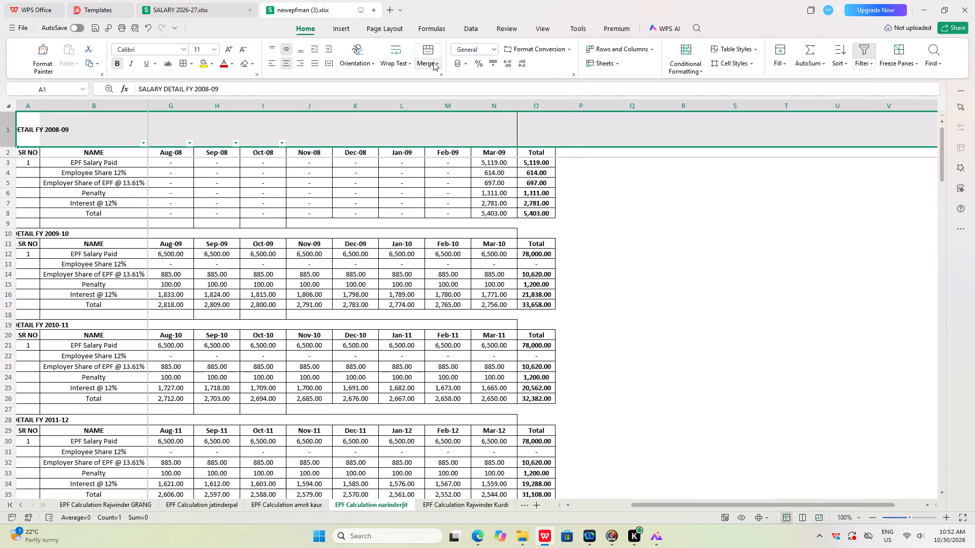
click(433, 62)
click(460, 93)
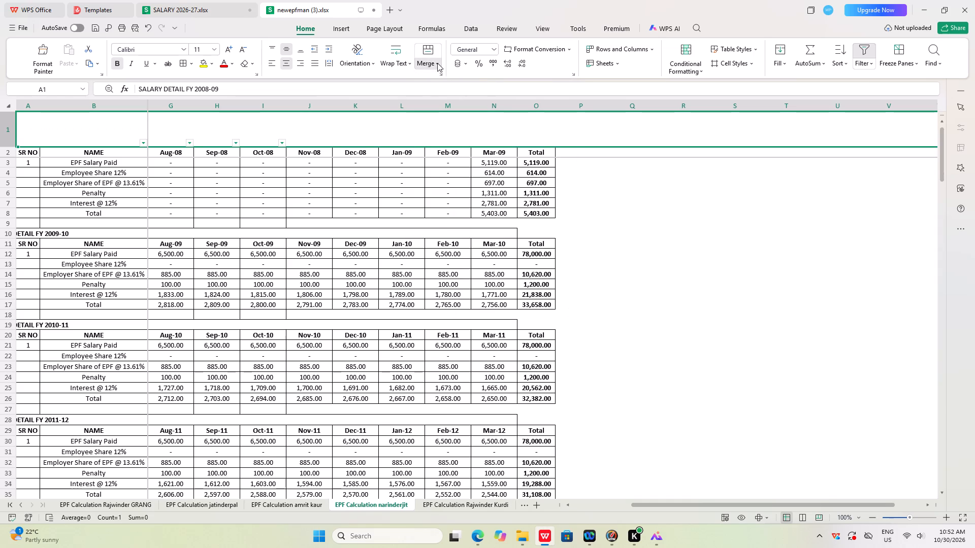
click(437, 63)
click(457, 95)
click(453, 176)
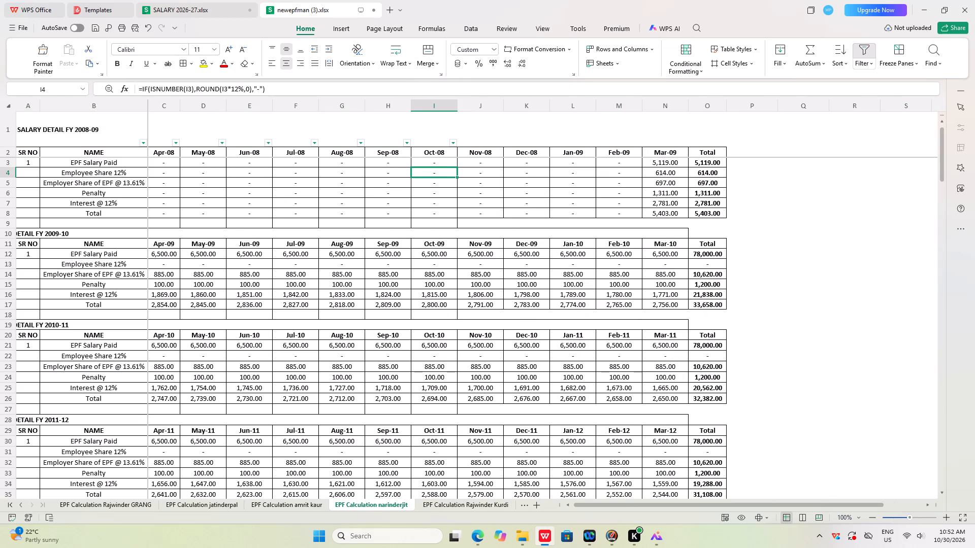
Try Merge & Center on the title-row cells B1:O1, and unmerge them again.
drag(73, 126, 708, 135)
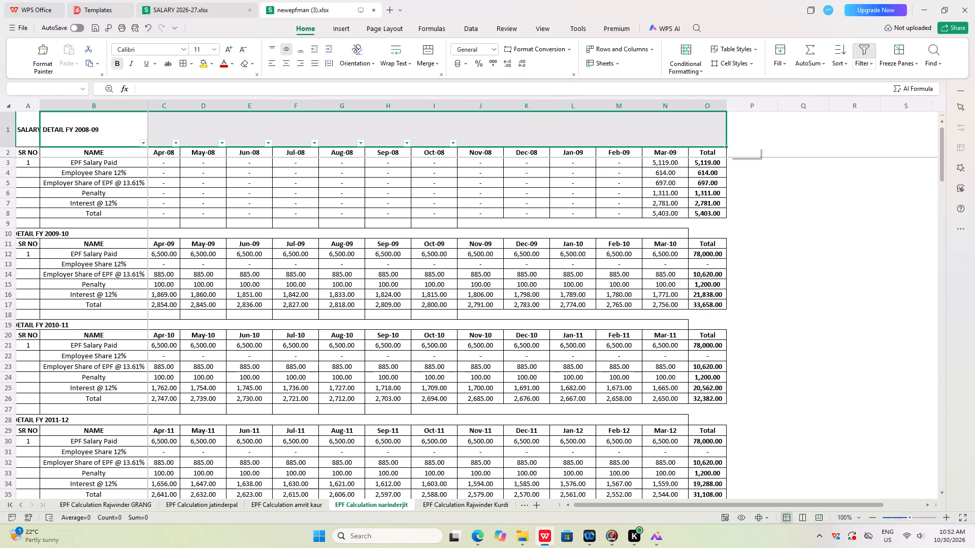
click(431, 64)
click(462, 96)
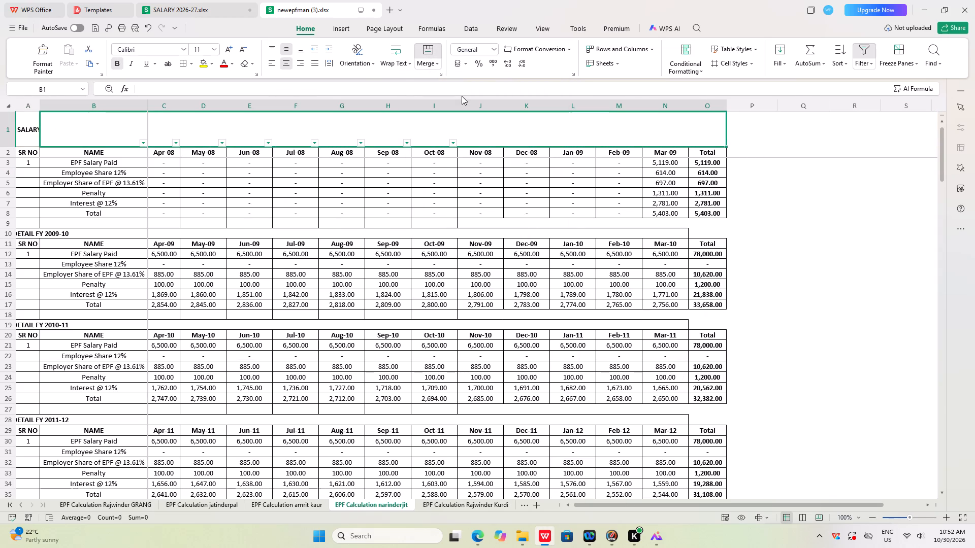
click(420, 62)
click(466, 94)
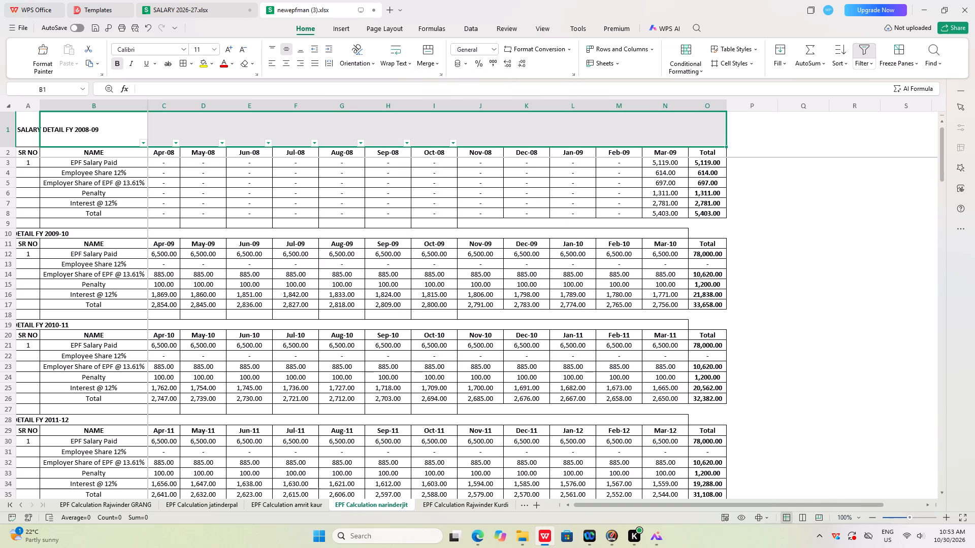
Merge and center the SALARY DETAIL FY 2008-09 title across A1:O1.
click(30, 129)
drag(28, 129, 239, 129)
click(243, 133)
drag(58, 124, 241, 129)
click(241, 129)
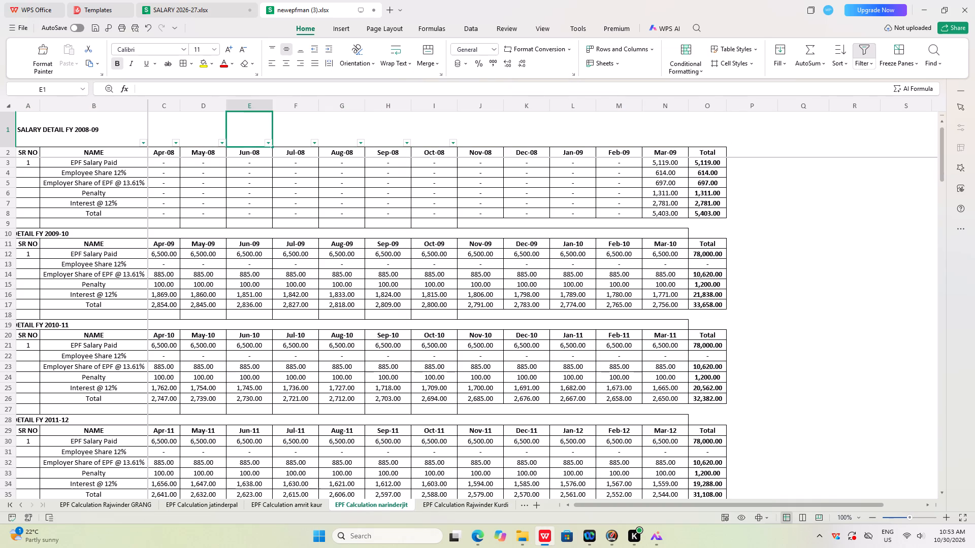
click(137, 145)
drag(23, 124, 516, 127)
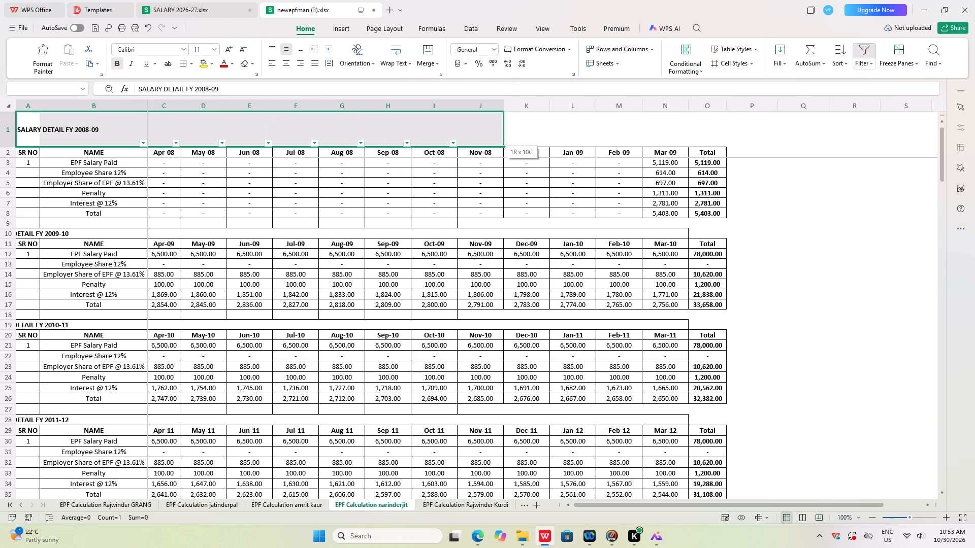
drag(516, 127, 703, 136)
click(431, 63)
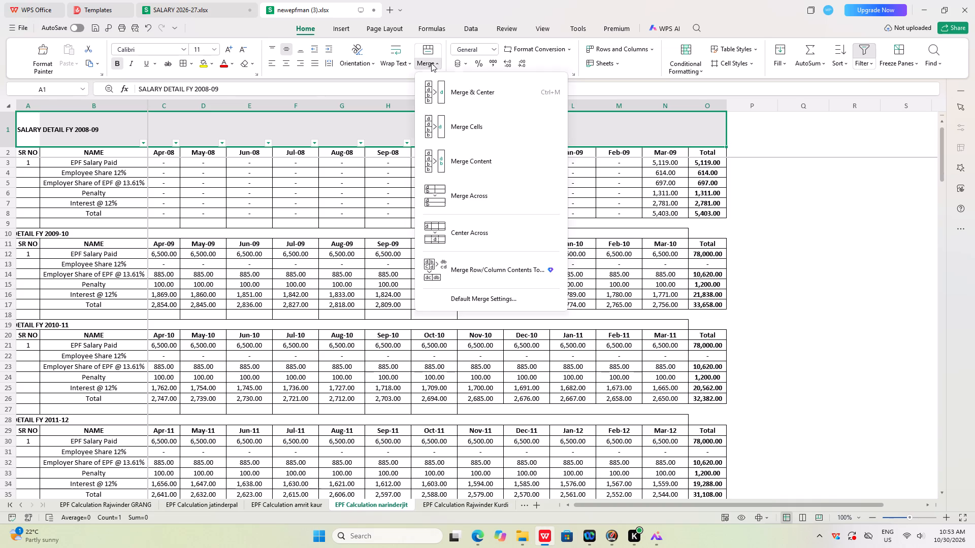
click(469, 91)
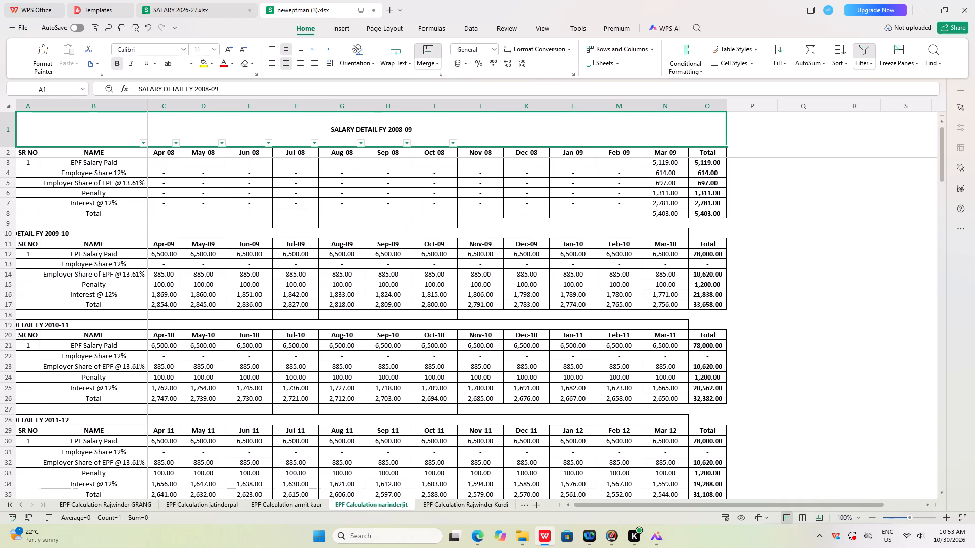
Append the employee's name, "(MPHW)" and "SC Popna" to the A1 title of the sixth employee's sheet.
click(242, 89)
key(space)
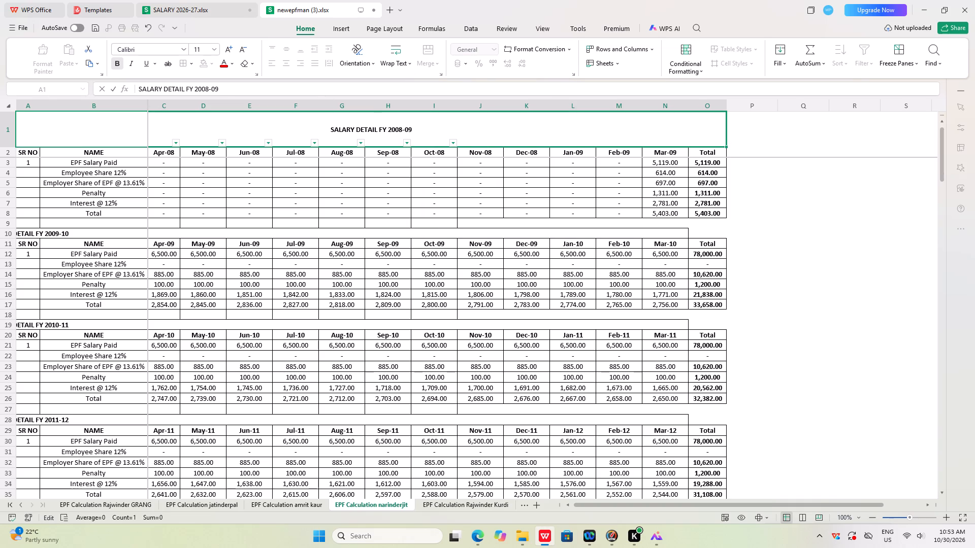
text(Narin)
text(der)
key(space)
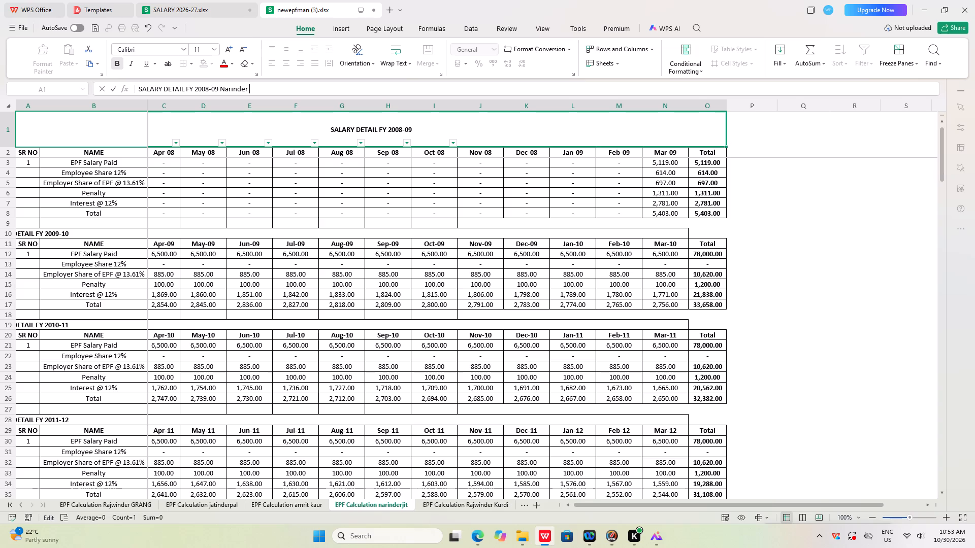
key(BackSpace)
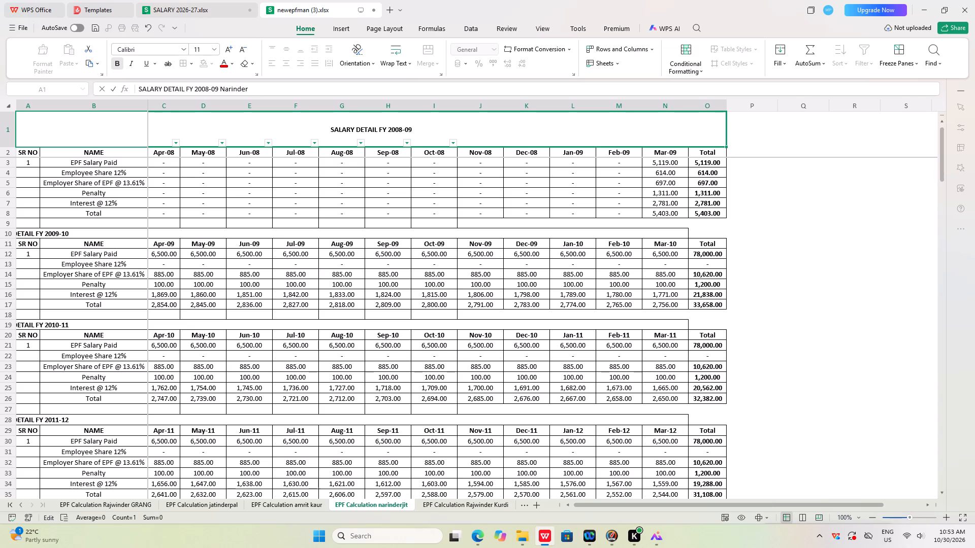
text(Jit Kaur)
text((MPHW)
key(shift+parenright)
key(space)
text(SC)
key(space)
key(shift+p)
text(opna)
click(343, 320)
Open the seventh employee's EPF Calculation sheet at its FY 2008-09 block.
click(450, 504)
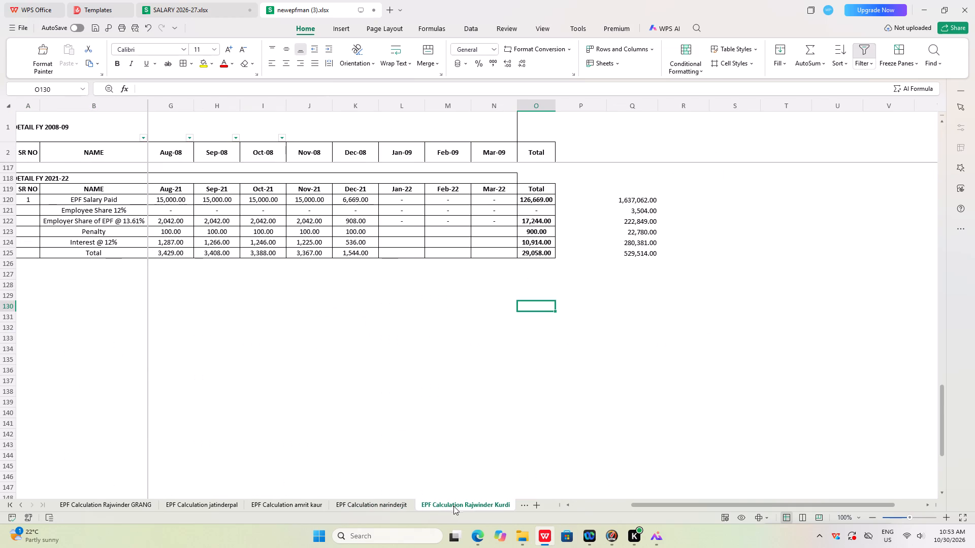
double_click(44, 504)
scroll(289, 236, up, 15)
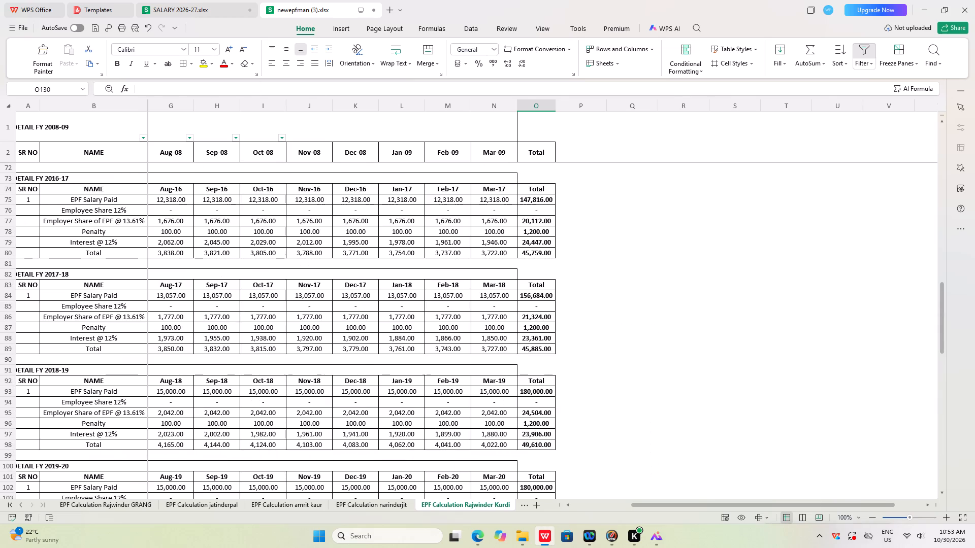
scroll(115, 262, up, 11)
drag(939, 266, 940, 162)
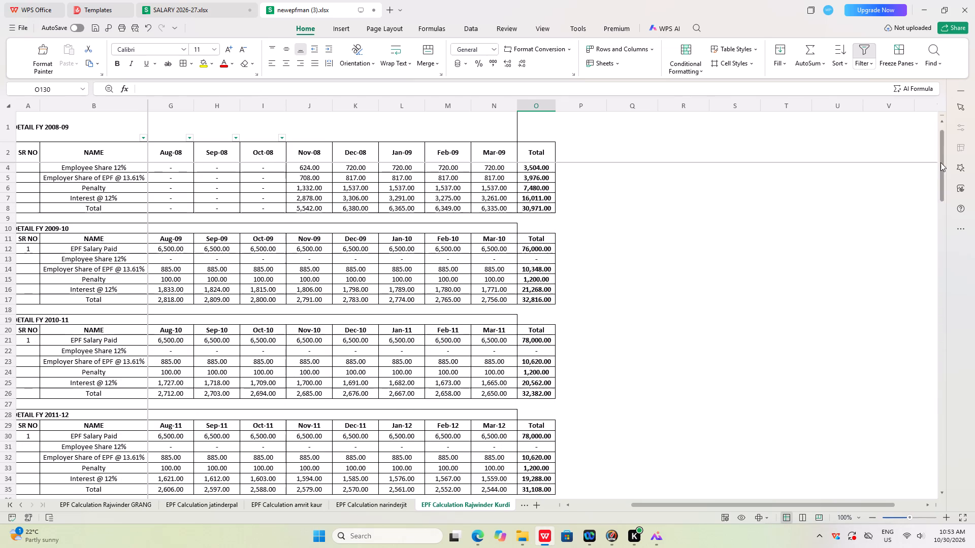
drag(940, 162, 940, 116)
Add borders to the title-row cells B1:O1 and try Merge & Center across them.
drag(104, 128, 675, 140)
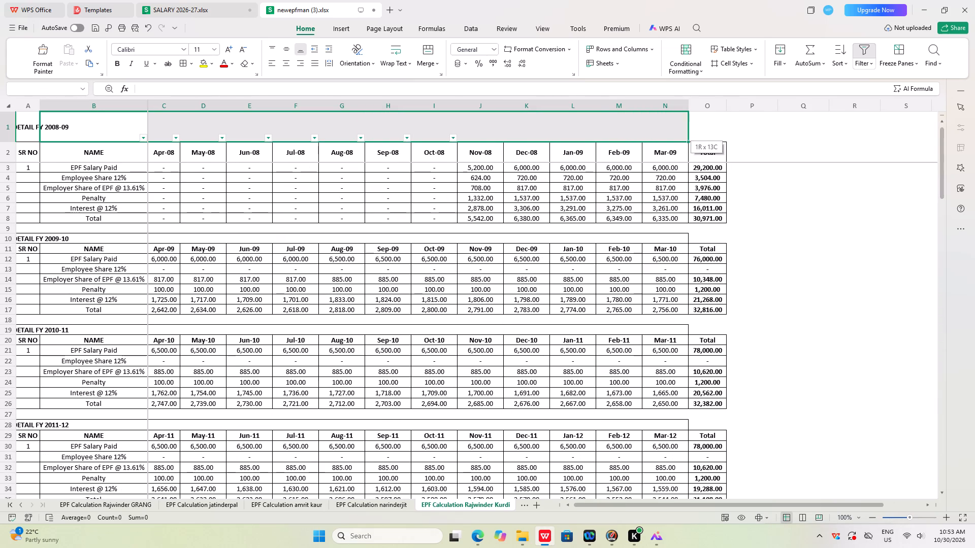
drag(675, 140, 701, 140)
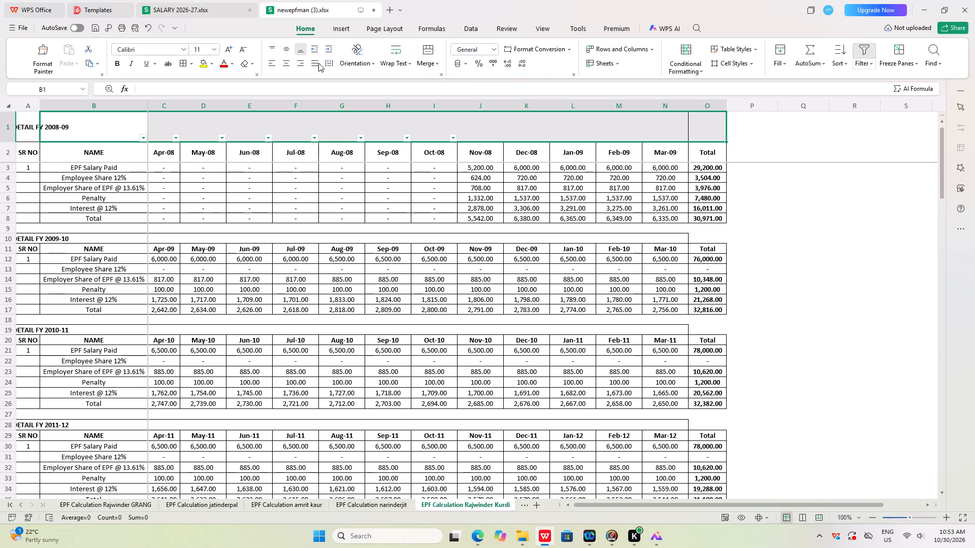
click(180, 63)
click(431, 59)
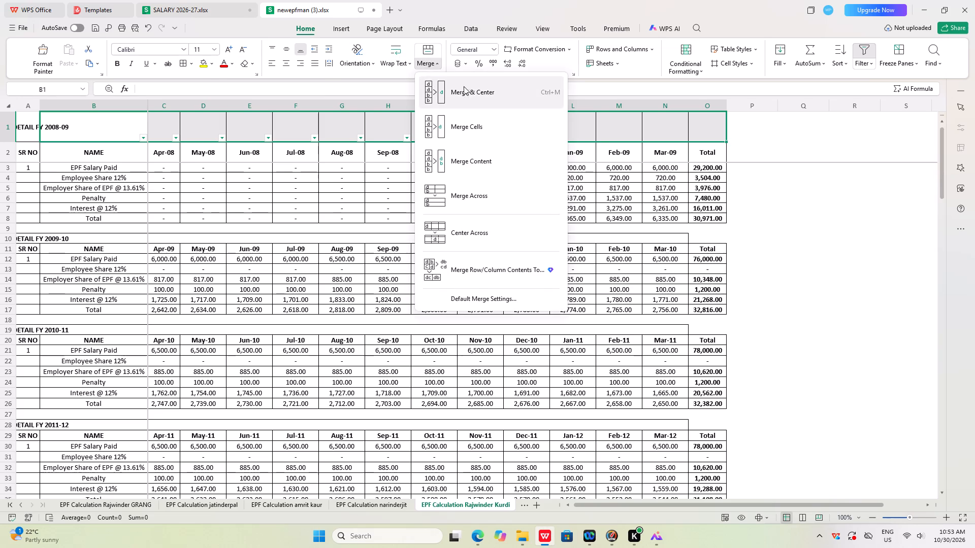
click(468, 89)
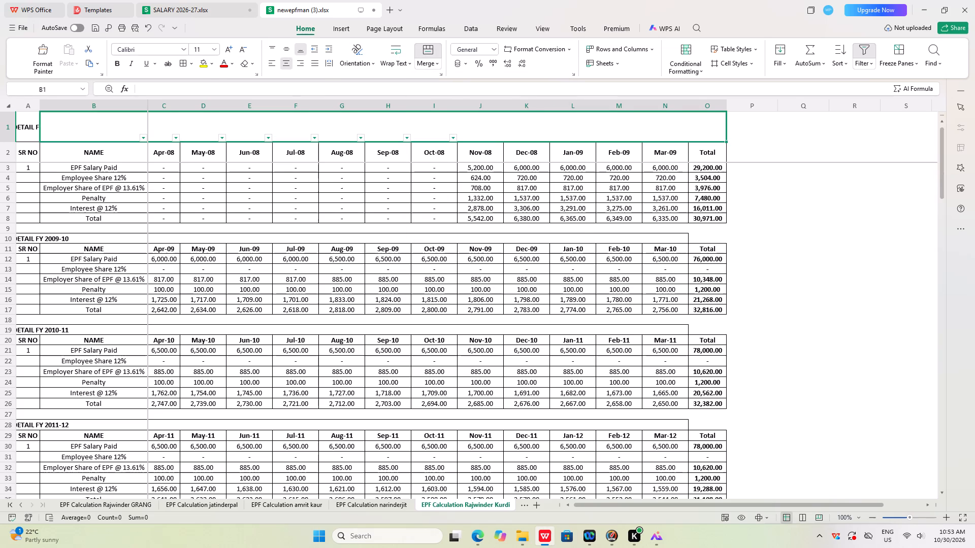
Unmerge the title row, and merge and center the SALARY DETAIL FY 2008-09 title across A1:O1.
drag(32, 124, 118, 124)
click(436, 65)
click(465, 92)
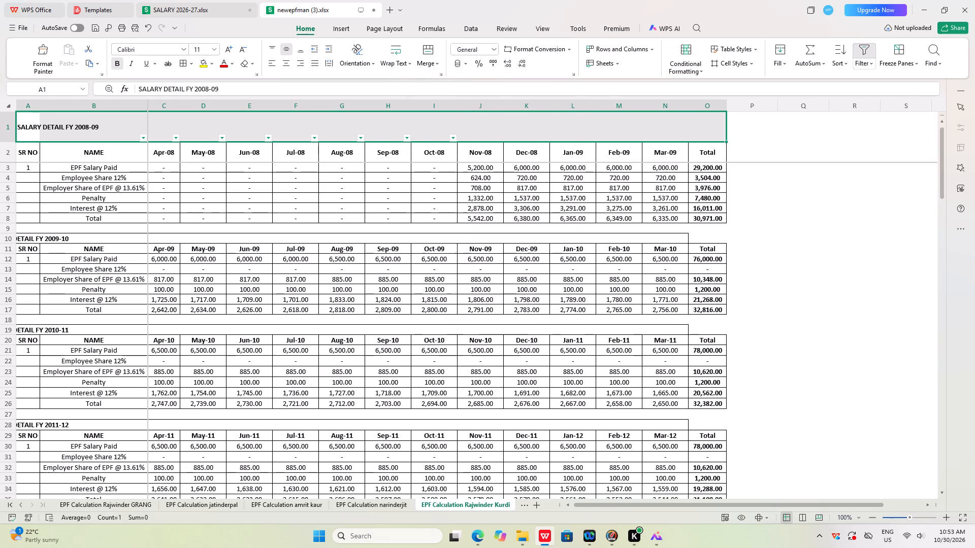
click(425, 64)
click(465, 93)
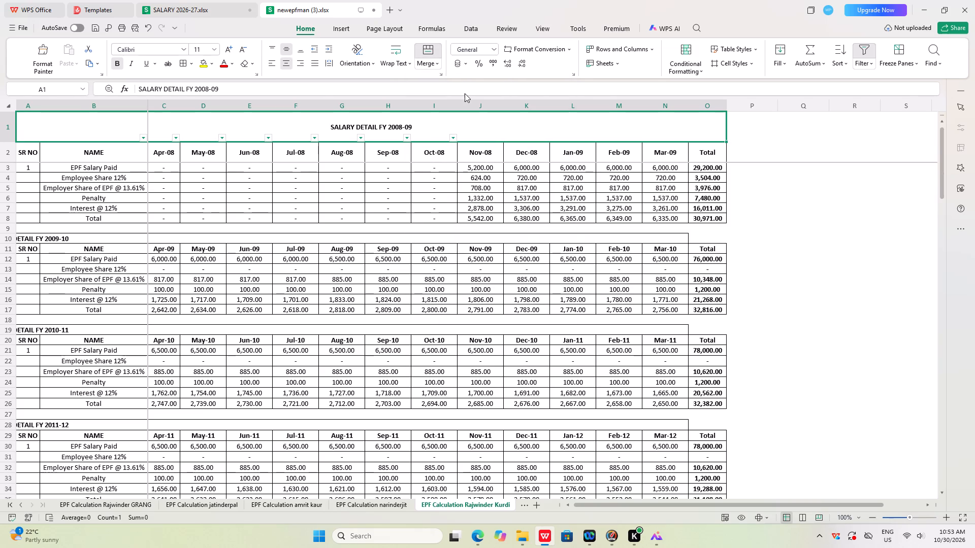
Append the employee's name, "(MPHW)" and "SC Kurdi" to the A1 title of the seventh employee's sheet.
click(236, 88)
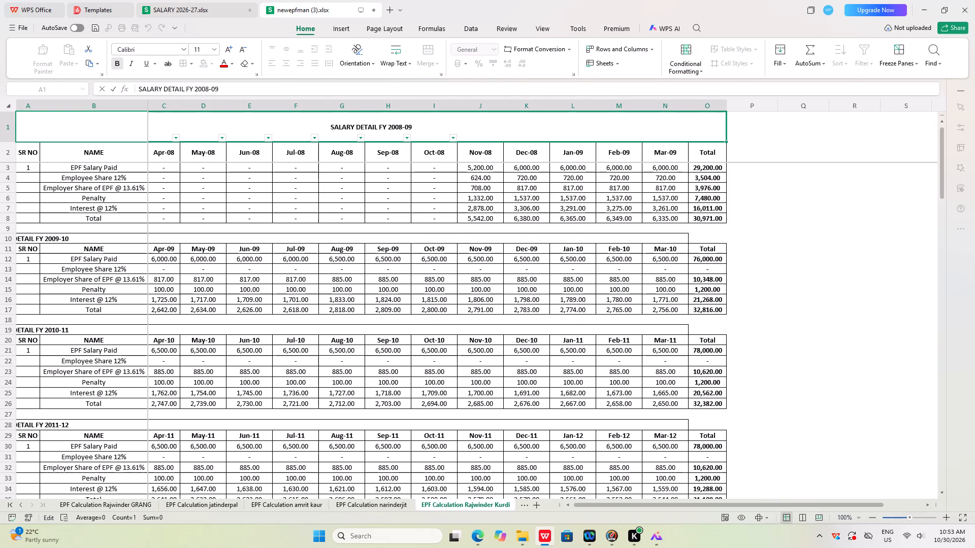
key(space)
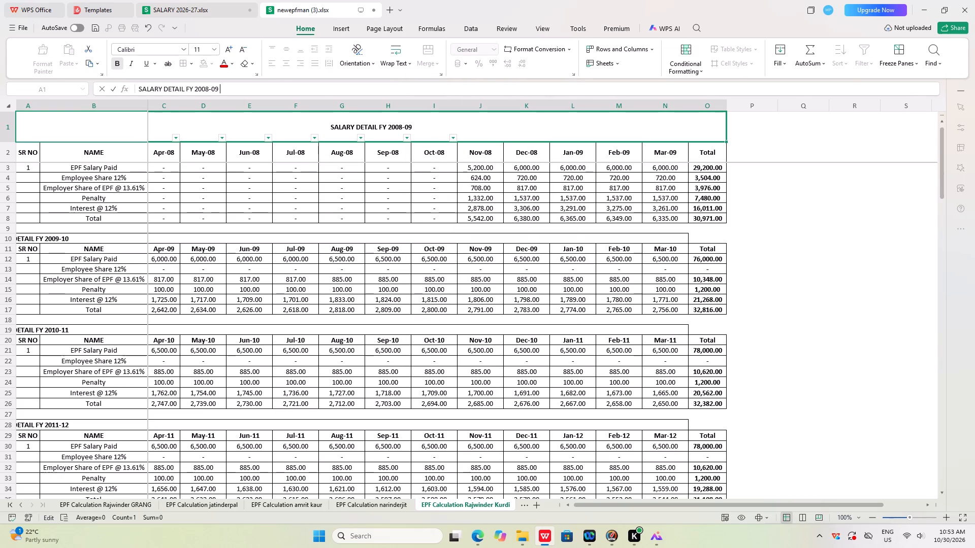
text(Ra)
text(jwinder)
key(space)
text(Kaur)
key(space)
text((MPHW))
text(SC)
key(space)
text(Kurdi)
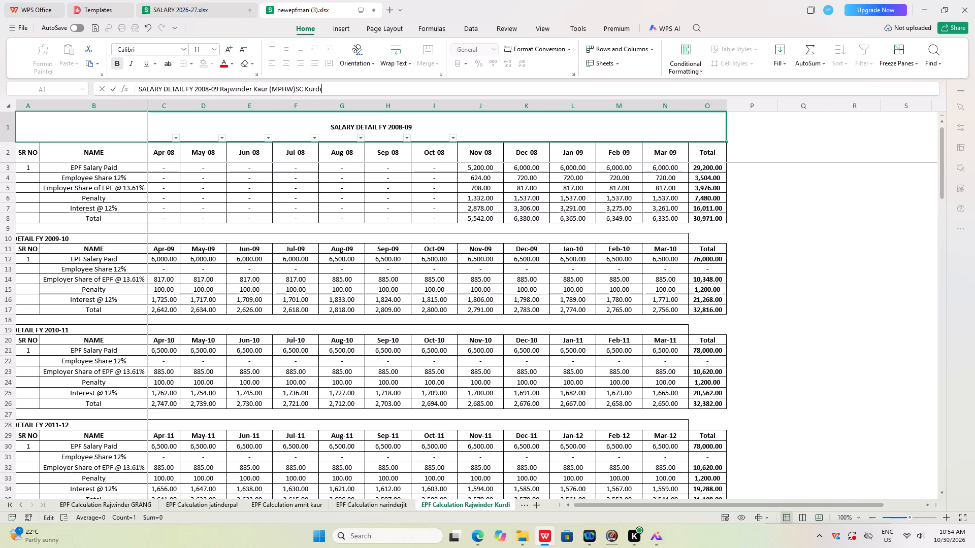
click(427, 228)
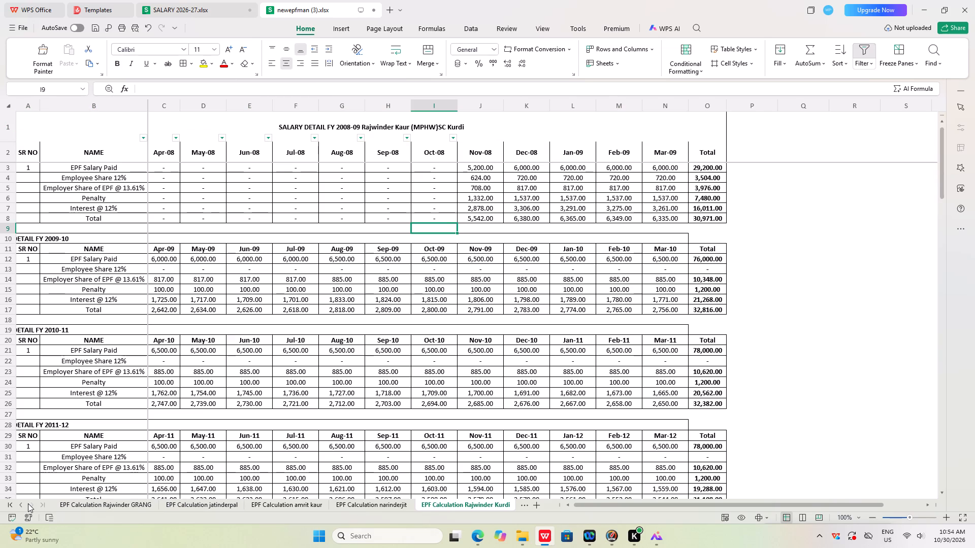
Apply all borders to A1:O125 on the SC Jhanjheri employee's EPF Calculation sheet.
triple_click(24, 503)
click(24, 503)
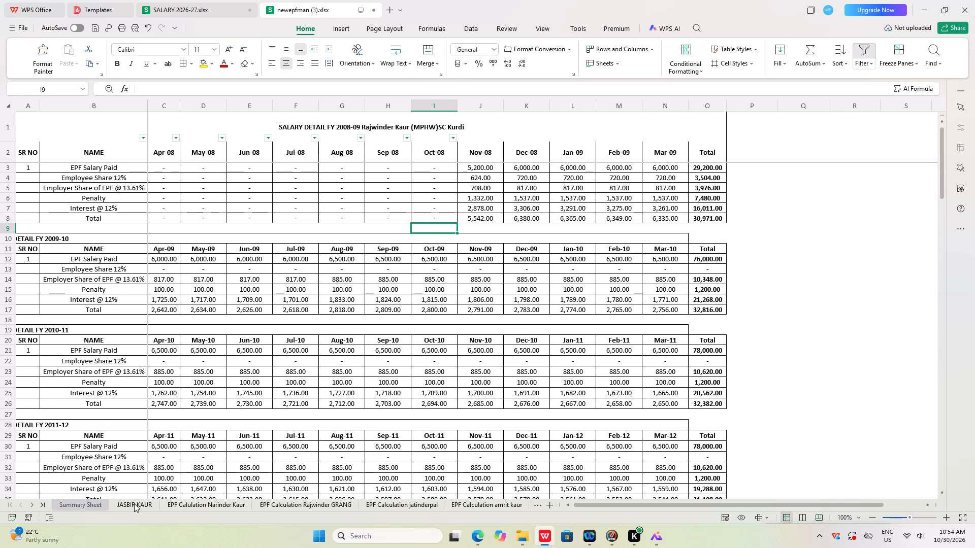
click(134, 503)
scroll(415, 417, down, 16)
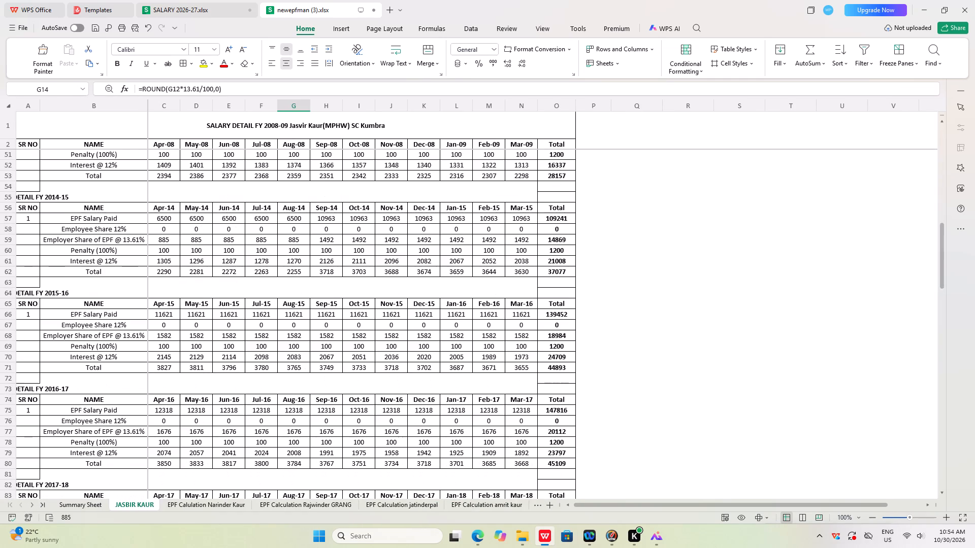
click(201, 503)
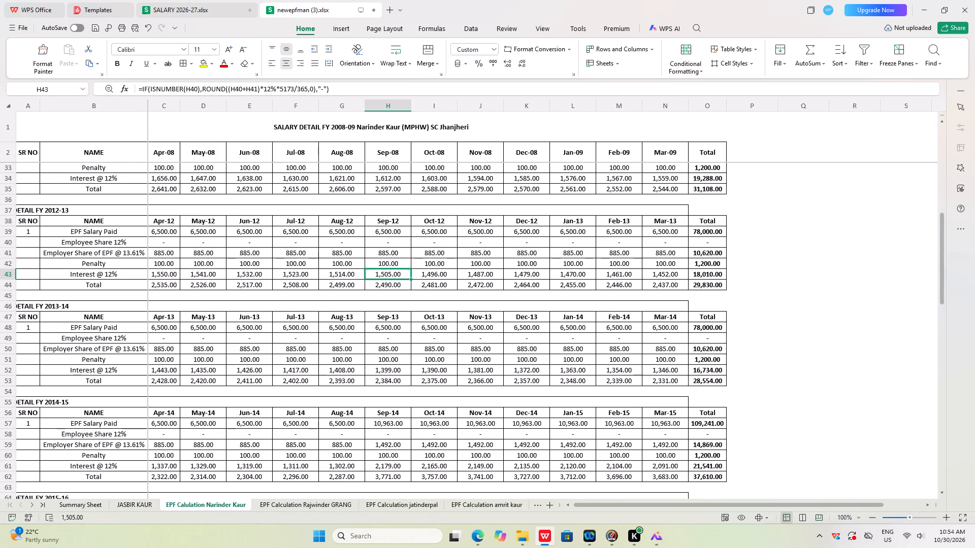
drag(72, 123, 538, 546)
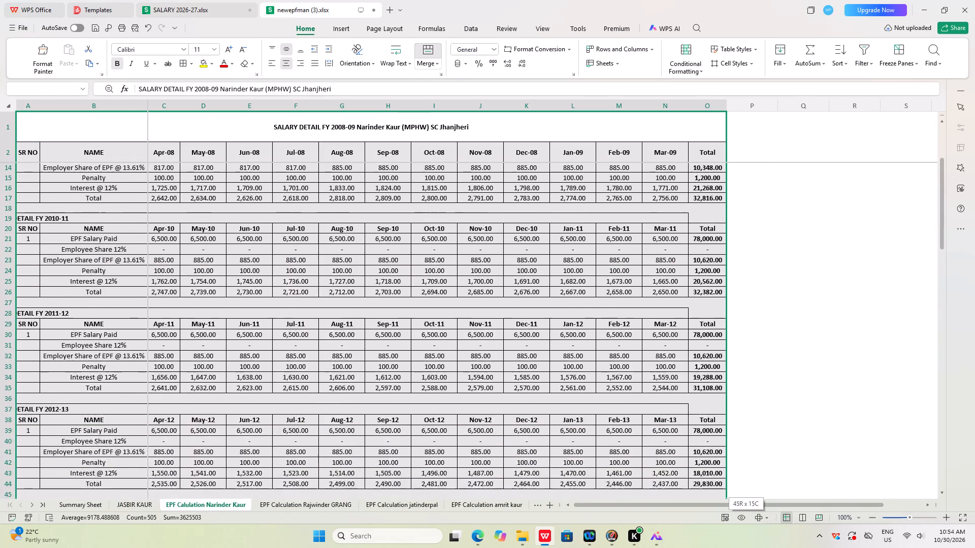
drag(538, 546, 538, 547)
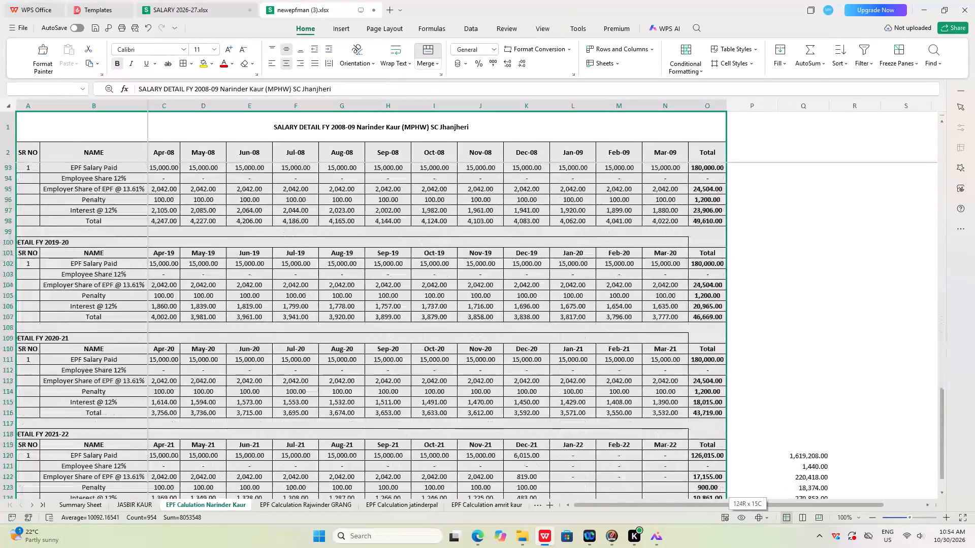
drag(538, 547, 646, 547)
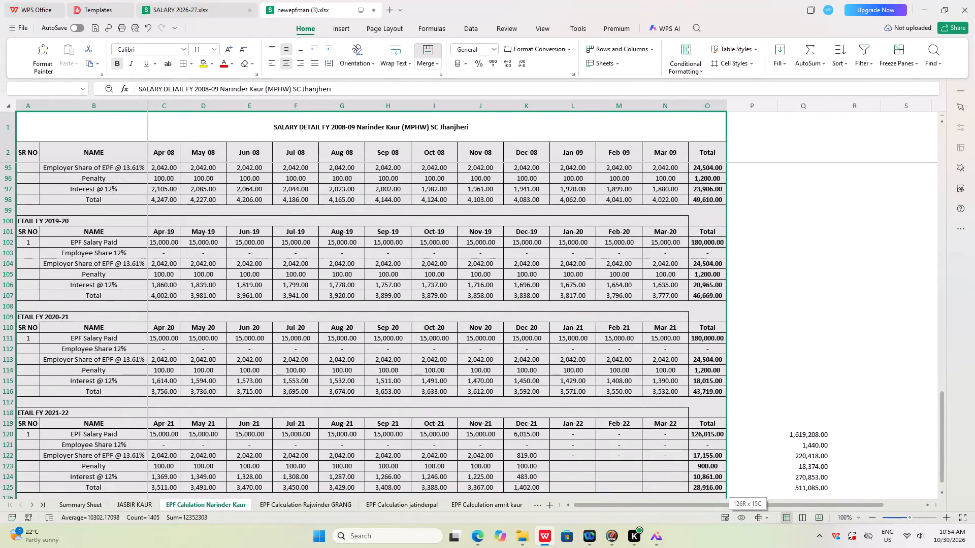
drag(646, 547, 674, 482)
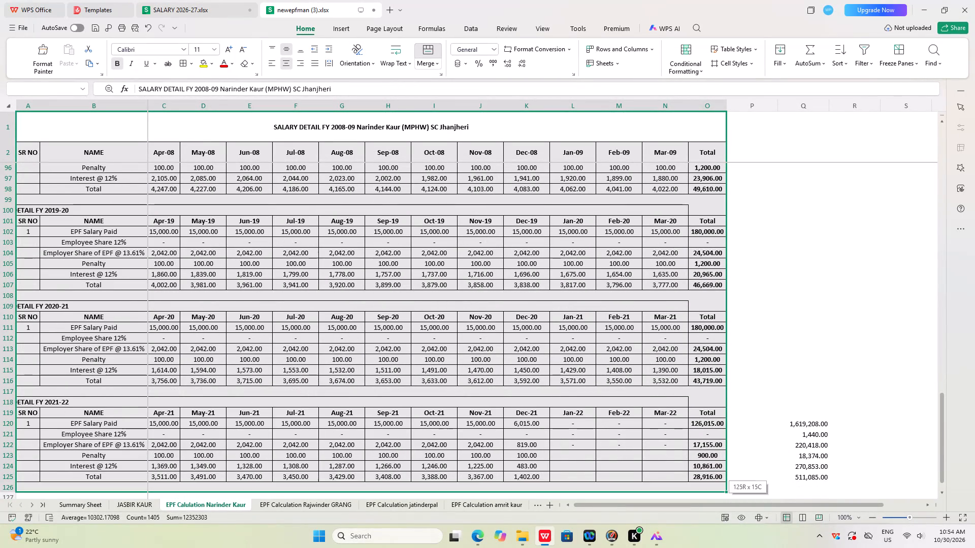
drag(674, 482, 673, 477)
click(186, 64)
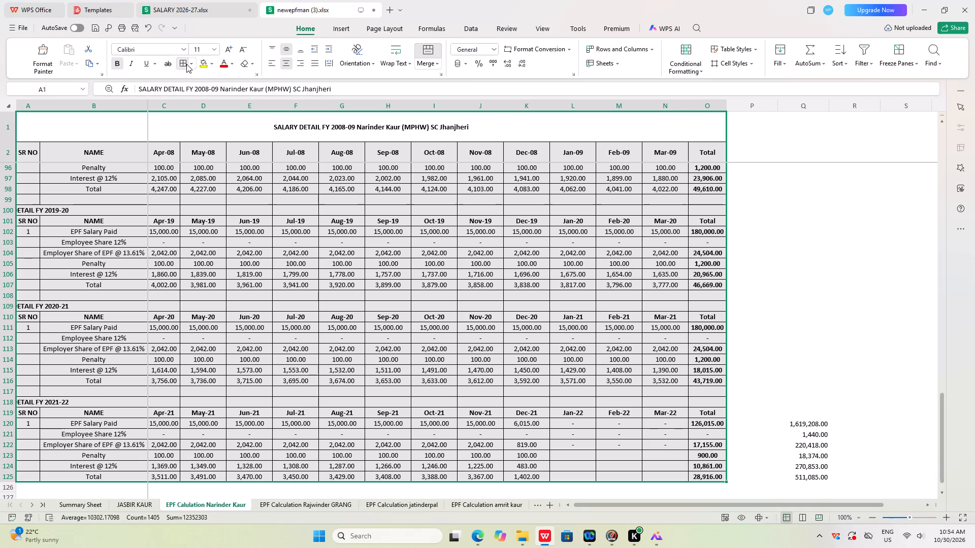
click(454, 332)
Apply all borders to A1:O125 on the Grangan employee's EPF Calculation sheet.
click(290, 503)
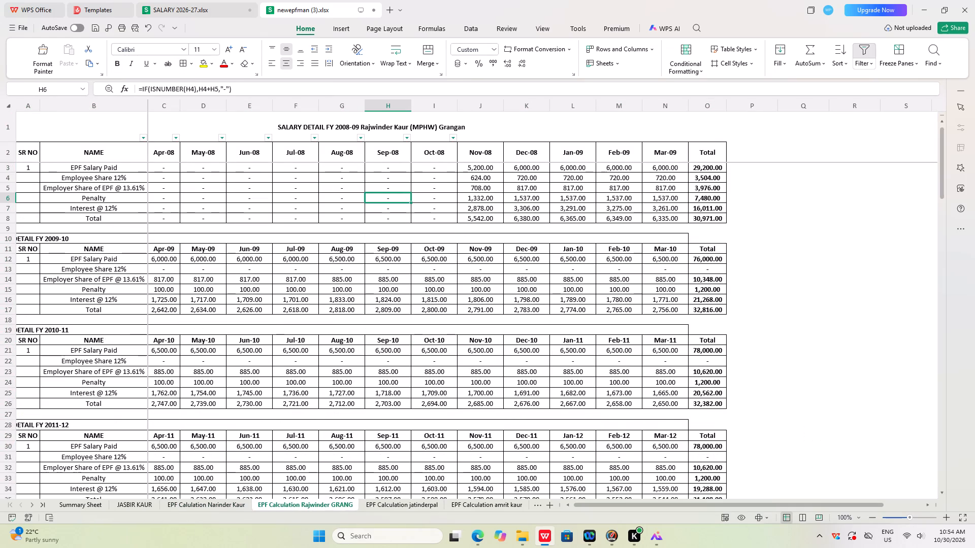
scroll(269, 207, up, 2)
drag(79, 128, 487, 128)
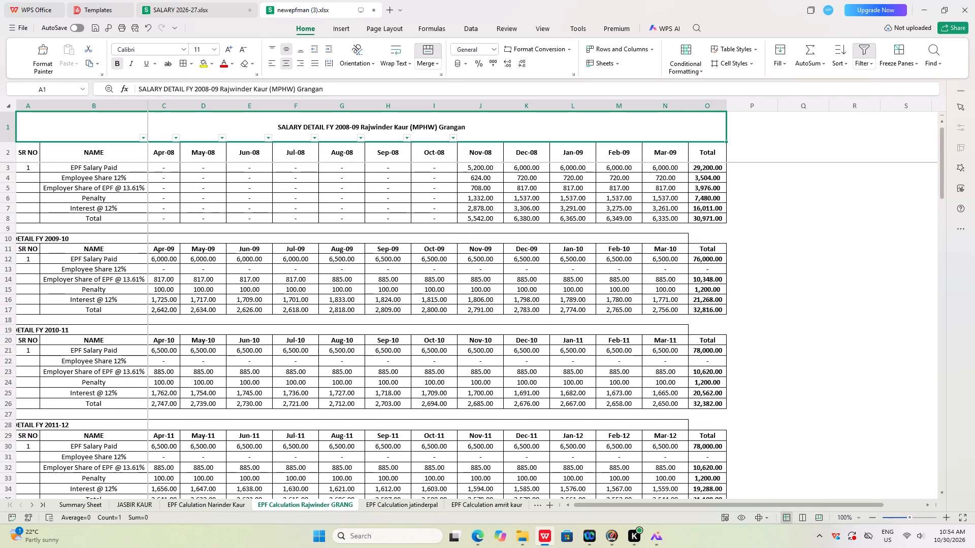
drag(487, 128, 627, 547)
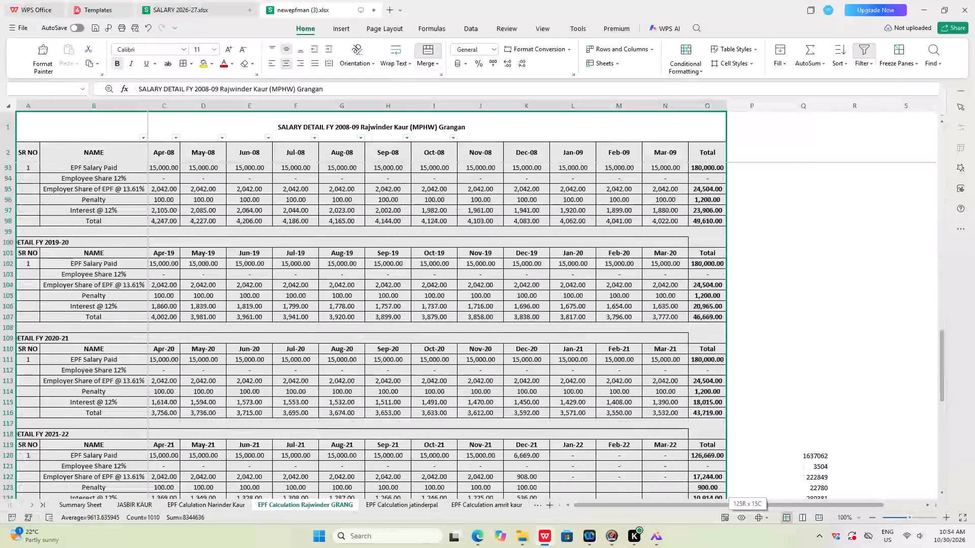
drag(627, 547, 621, 359)
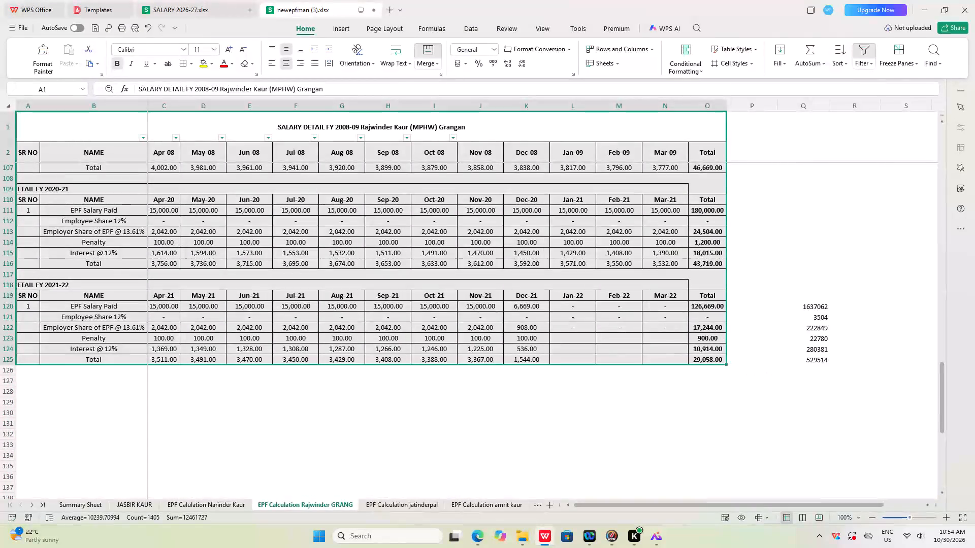
click(181, 62)
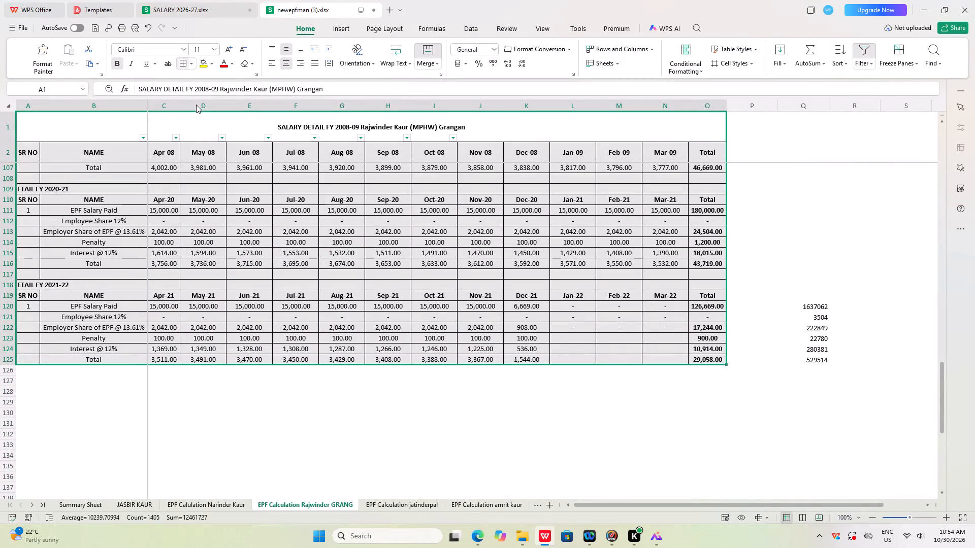
Apply all borders to the yearly tables in A2:O170 on the 3B-1 Mohali employee's EPF Calculation sheet.
click(415, 506)
scroll(511, 347, up, 11)
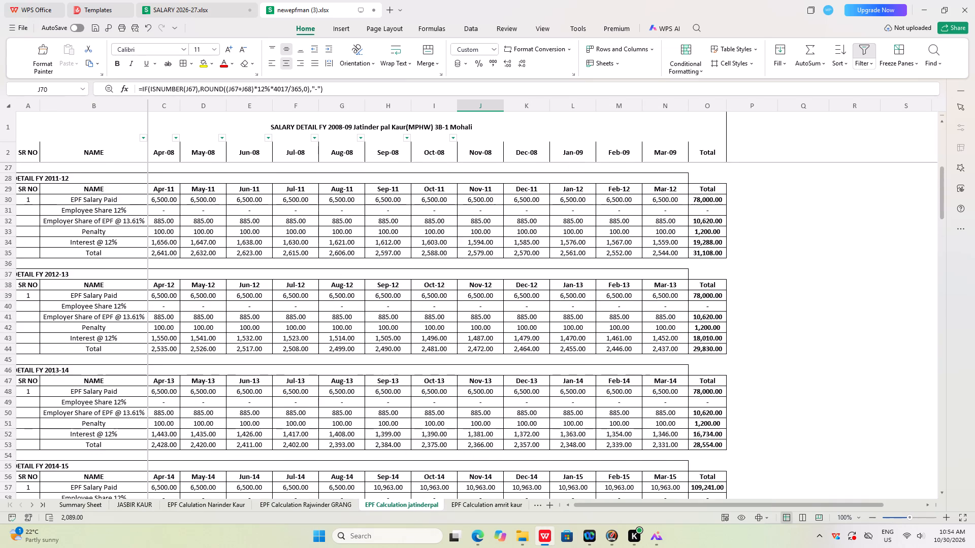
scroll(699, 313, up, 15)
click(199, 142)
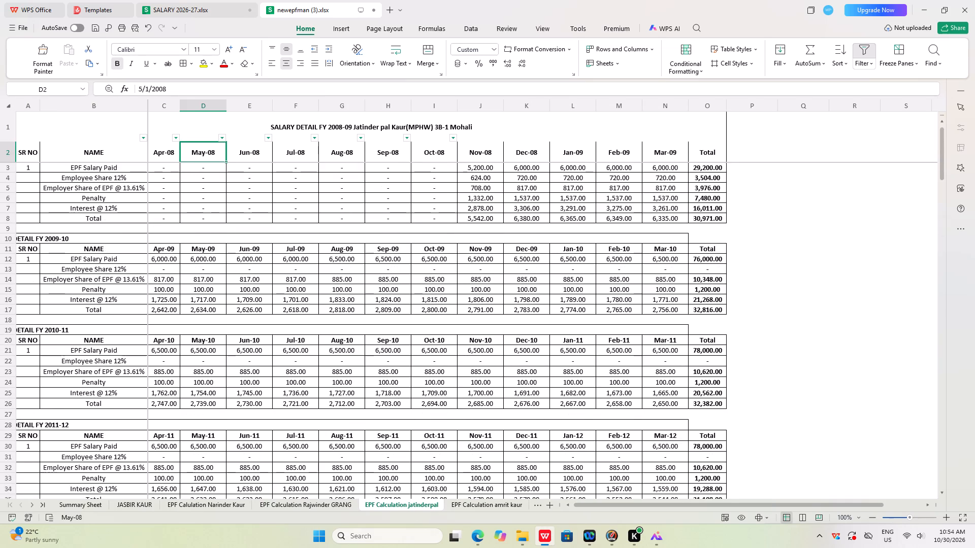
drag(32, 148, 679, 314)
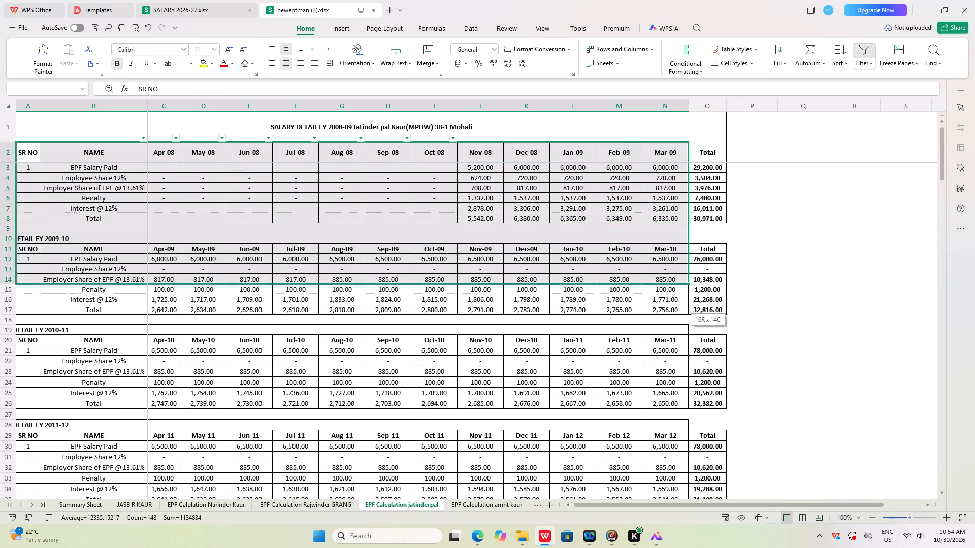
drag(679, 314, 698, 547)
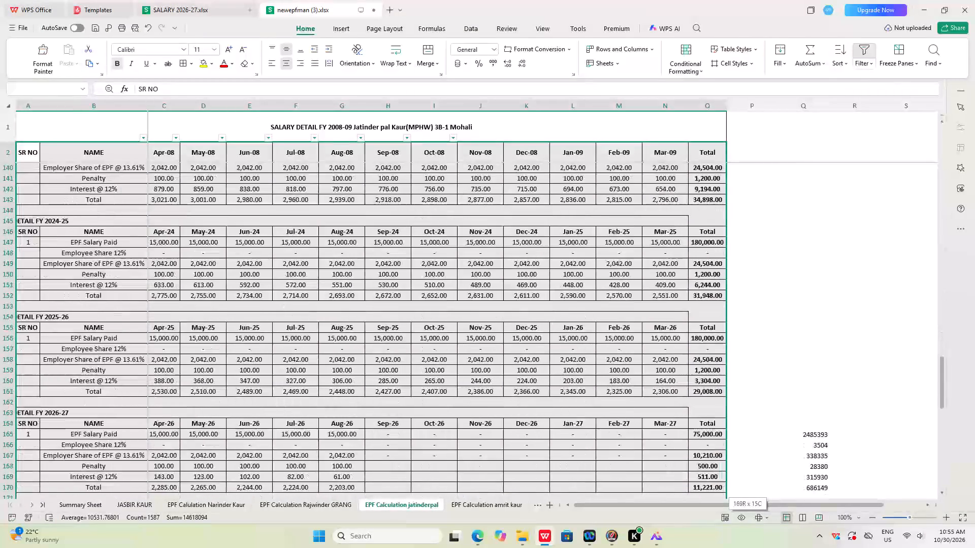
drag(698, 547, 720, 275)
click(180, 66)
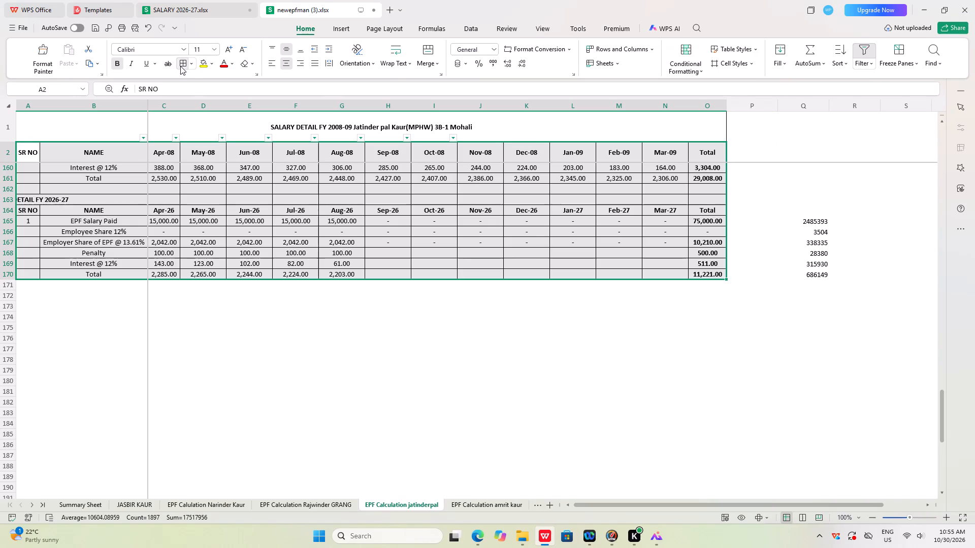
click(253, 207)
Apply all borders to the yearly tables in A2:O170 on the SC Bhagomajra employee's EPF Calculation sheet.
click(491, 502)
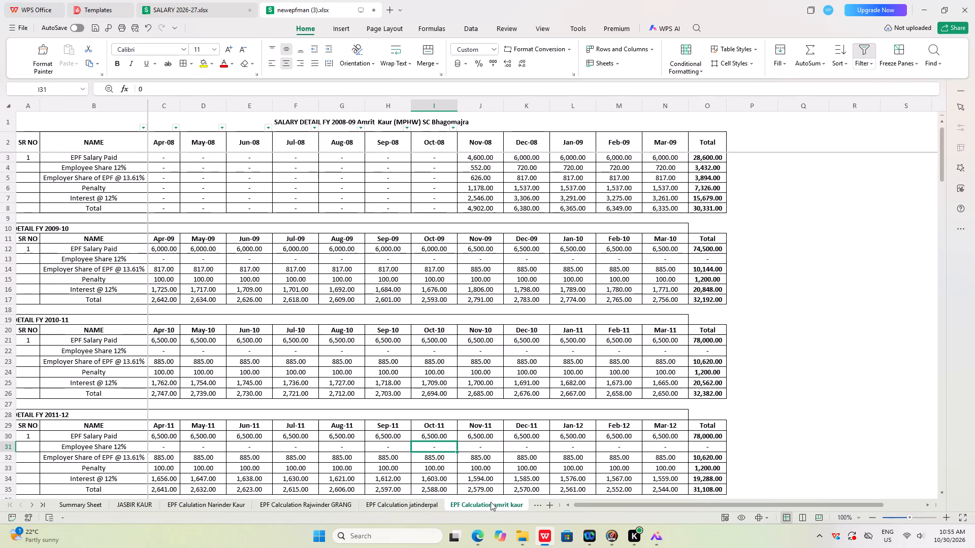
scroll(365, 409, up, 8)
click(518, 350)
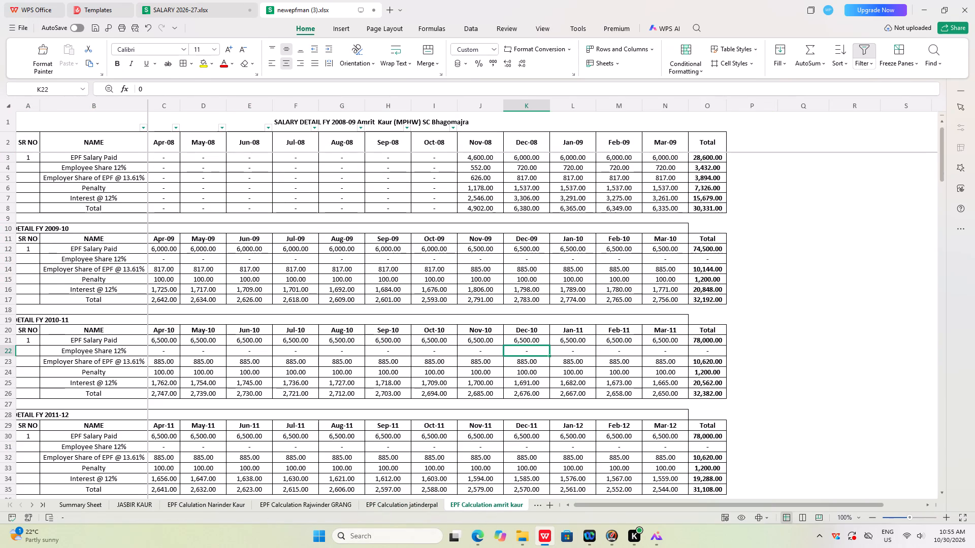
drag(29, 141, 711, 537)
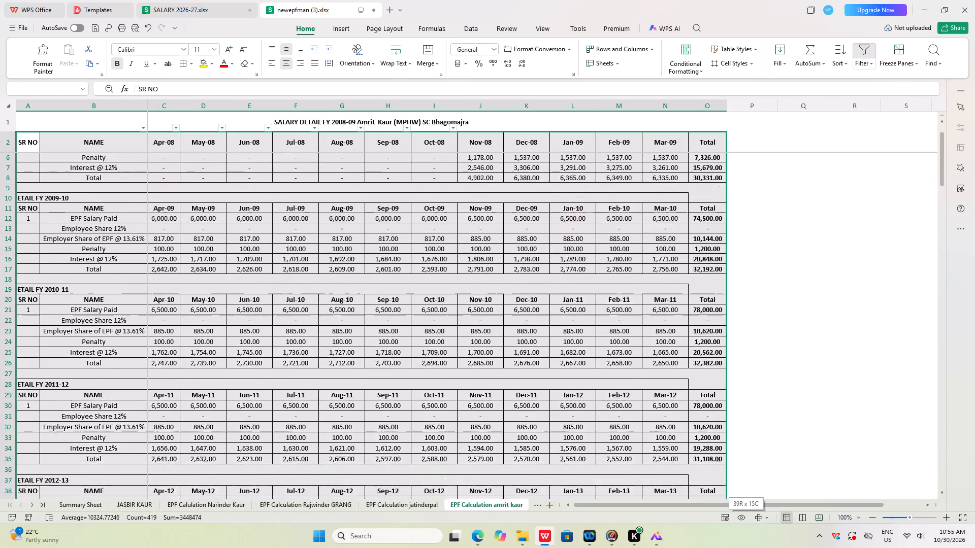
drag(711, 537, 710, 540)
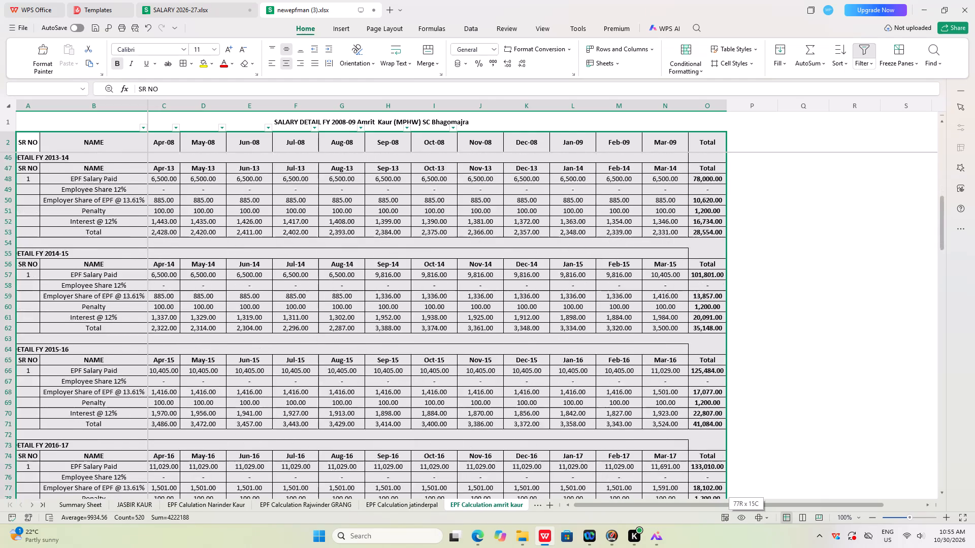
drag(710, 540, 709, 540)
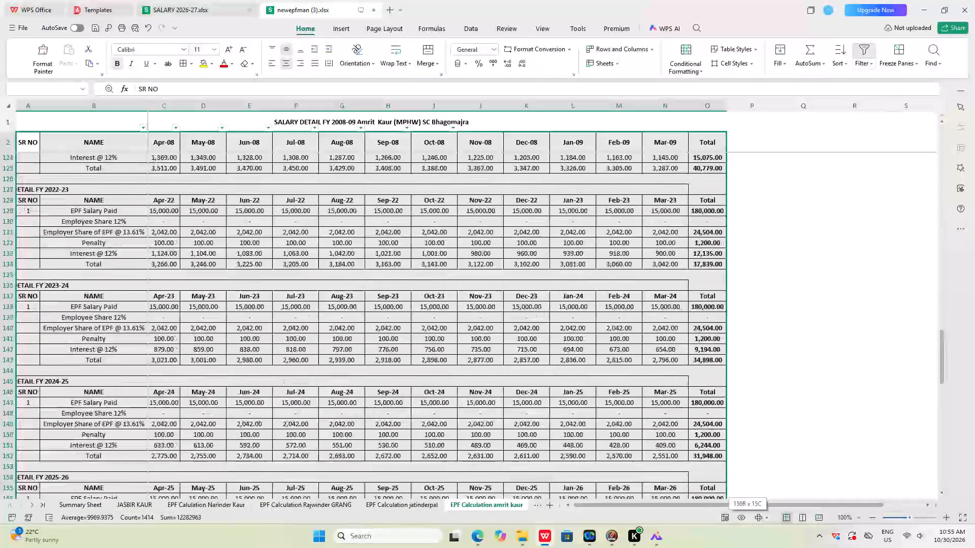
drag(709, 540, 696, 381)
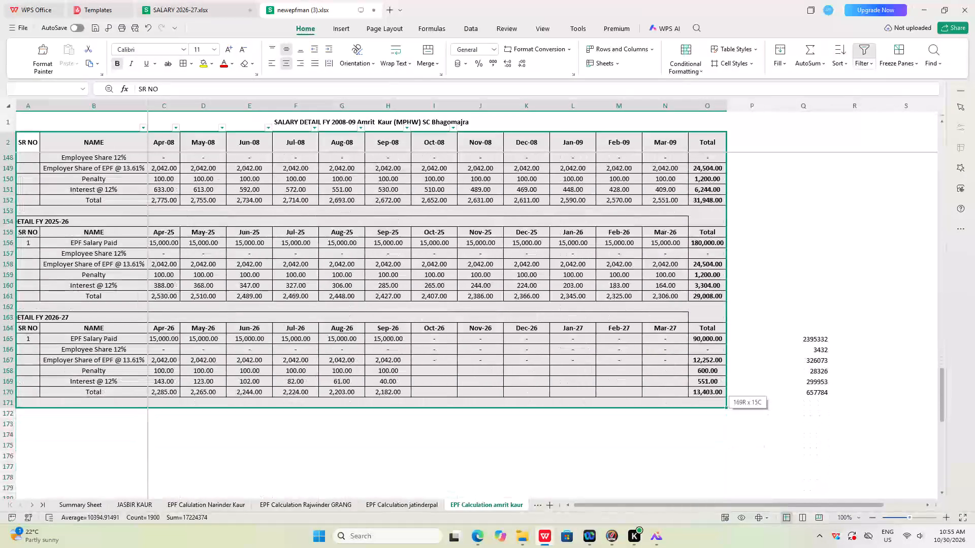
drag(696, 381, 695, 394)
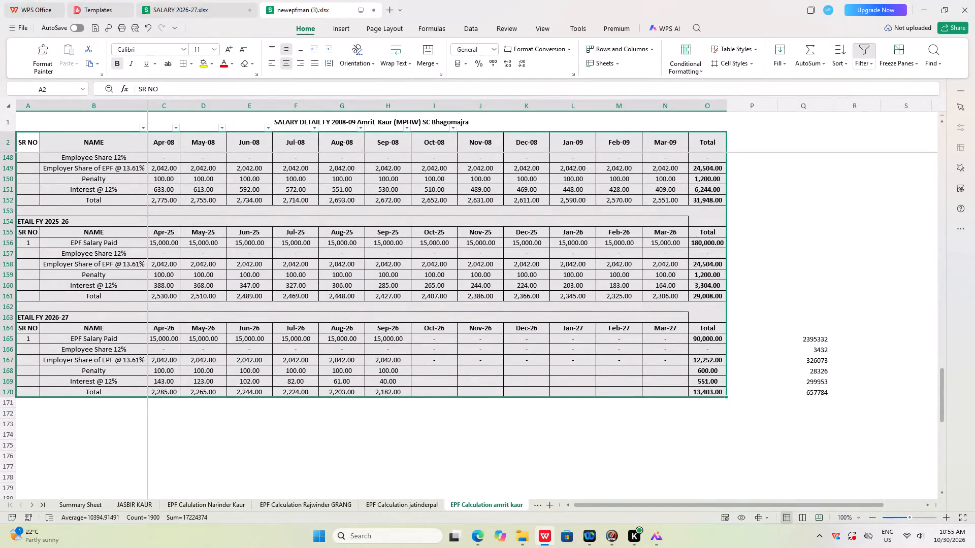
click(185, 62)
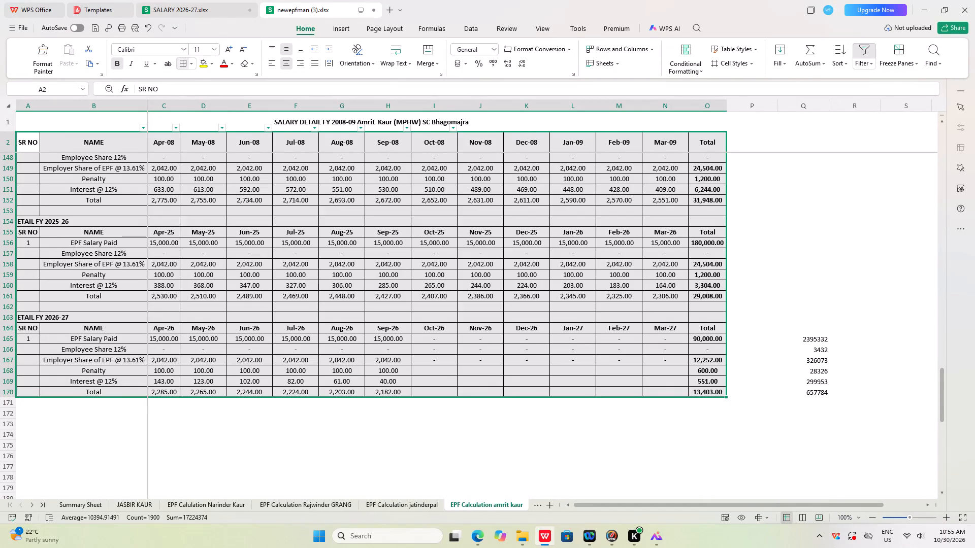
click(412, 266)
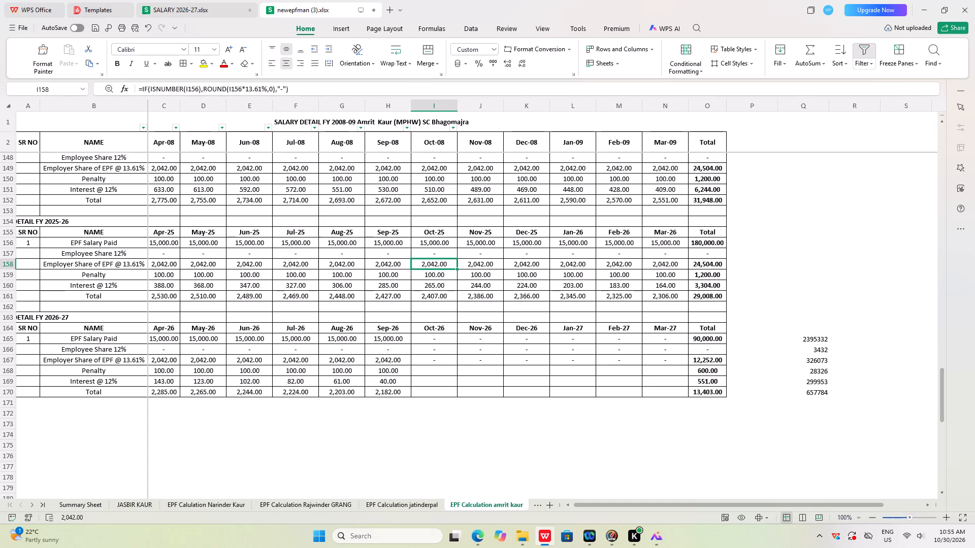
Apply all borders to A1:O170 on the SC Popna employee's EPF Calculation sheet.
click(535, 504)
double_click(40, 504)
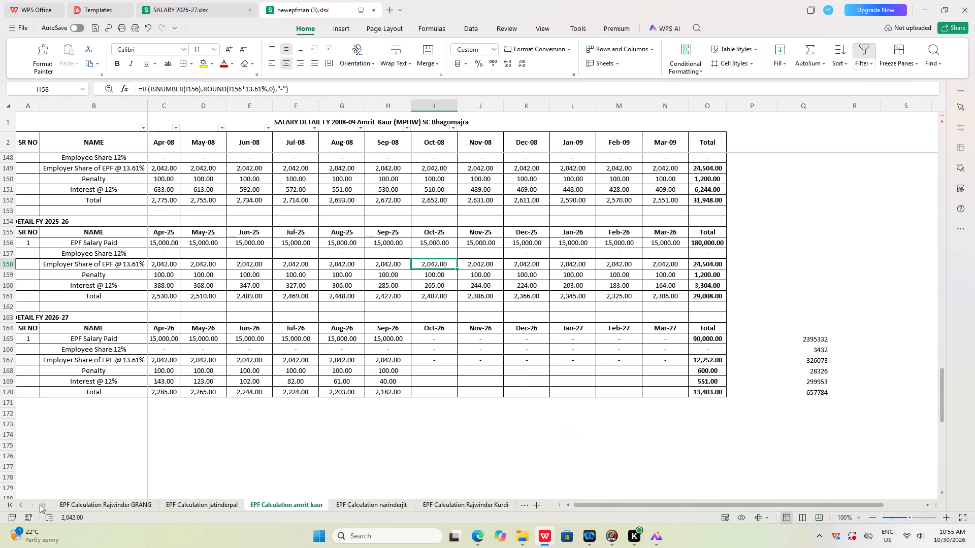
click(385, 505)
scroll(488, 307, up, 3)
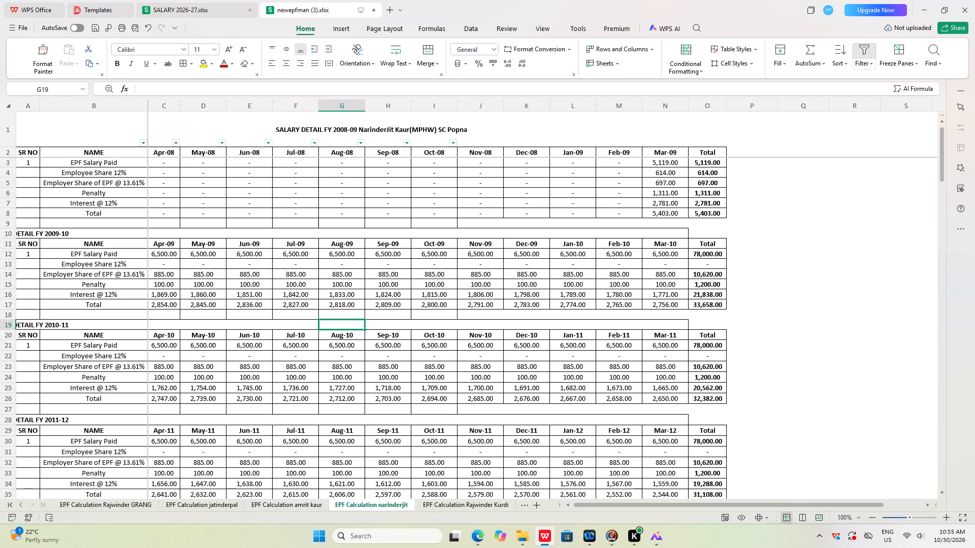
scroll(488, 307, up, 5)
drag(66, 139, 115, 547)
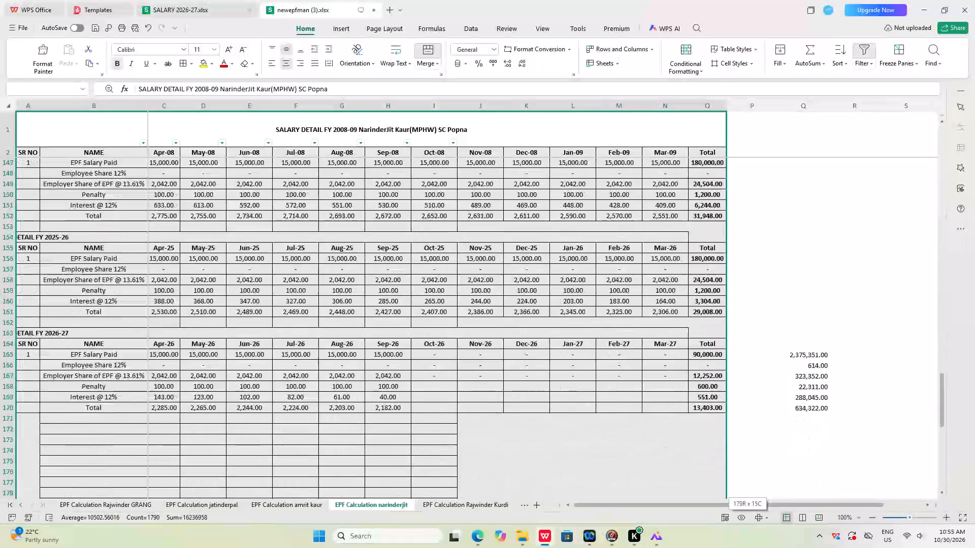
drag(115, 547, 120, 371)
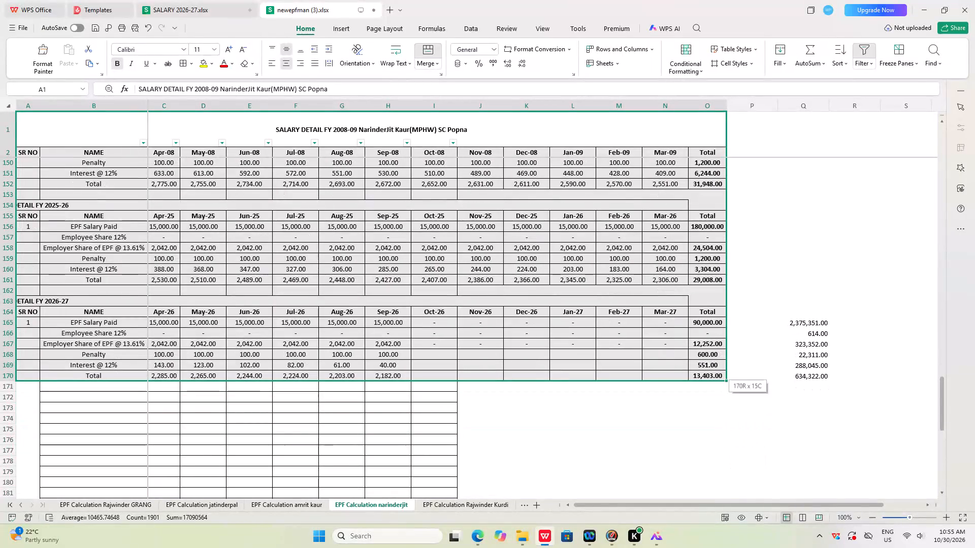
click(183, 63)
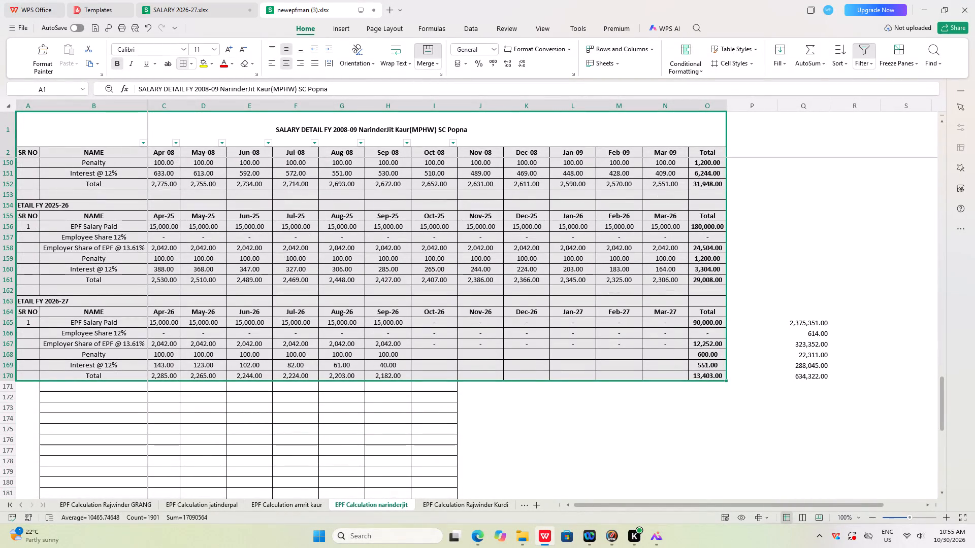
click(405, 418)
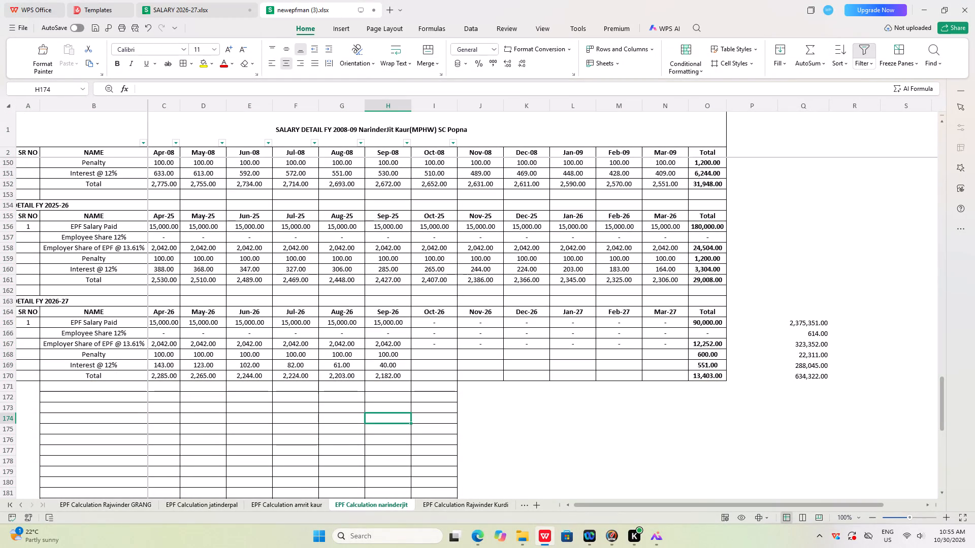
click(495, 501)
scroll(522, 298, up, 7)
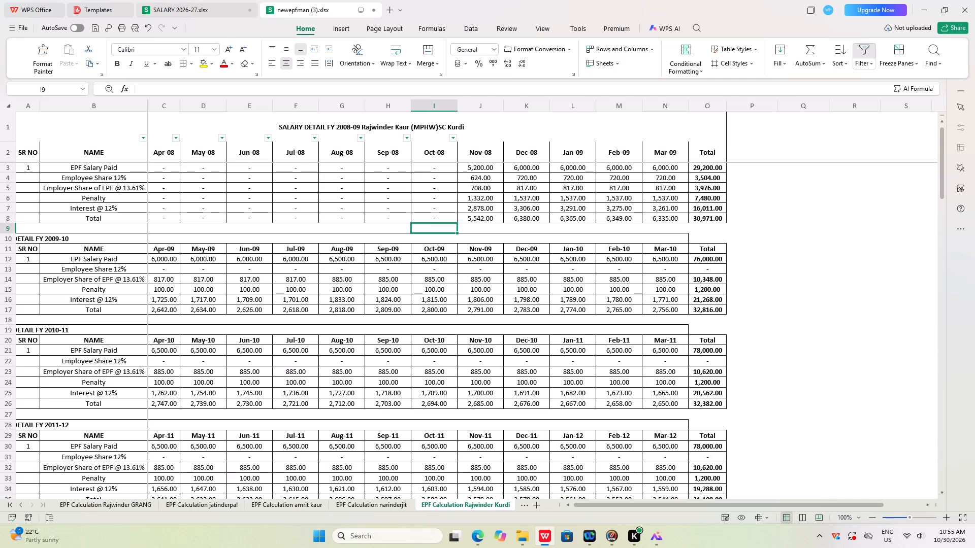
scroll(522, 298, up, 1)
drag(32, 151, 684, 248)
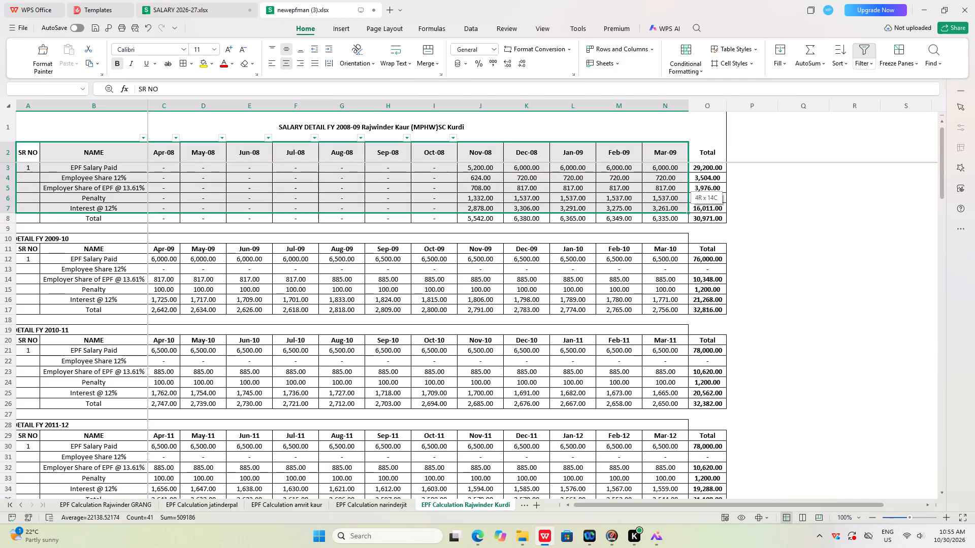
drag(684, 248, 647, 547)
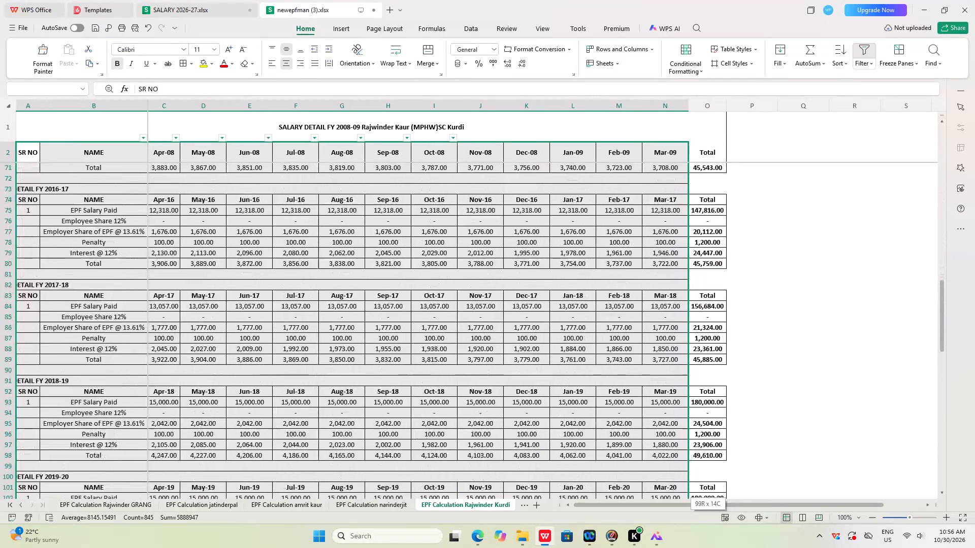
drag(647, 547, 647, 469)
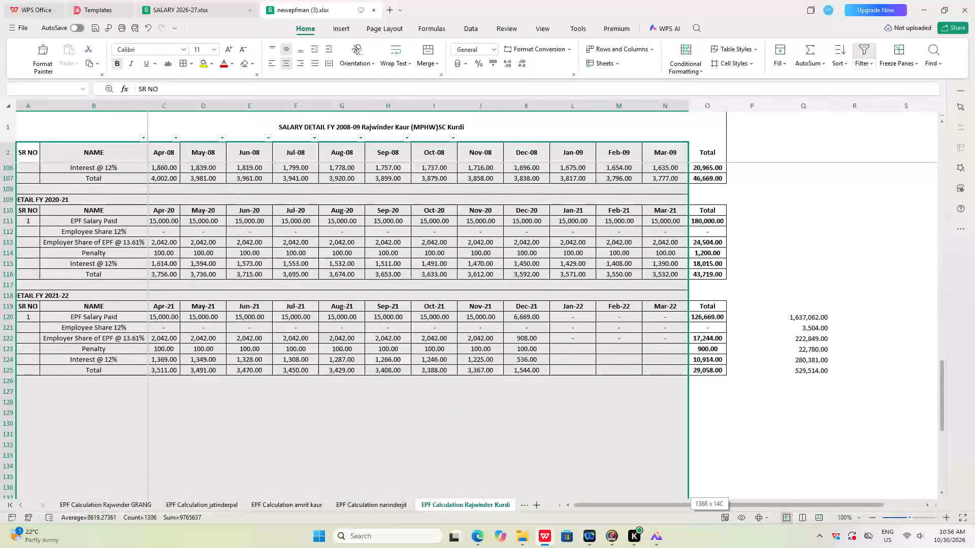
drag(647, 469, 716, 358)
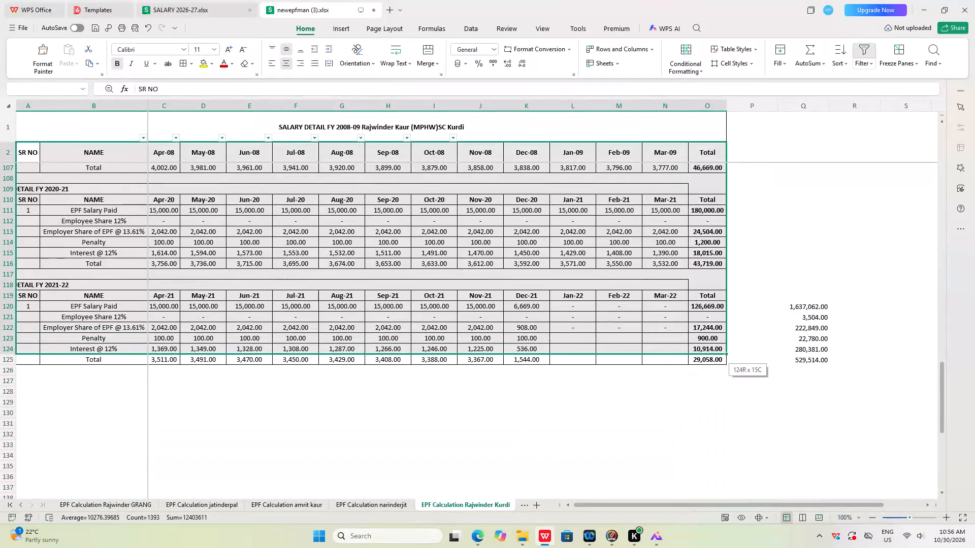
drag(716, 358, 714, 358)
click(183, 64)
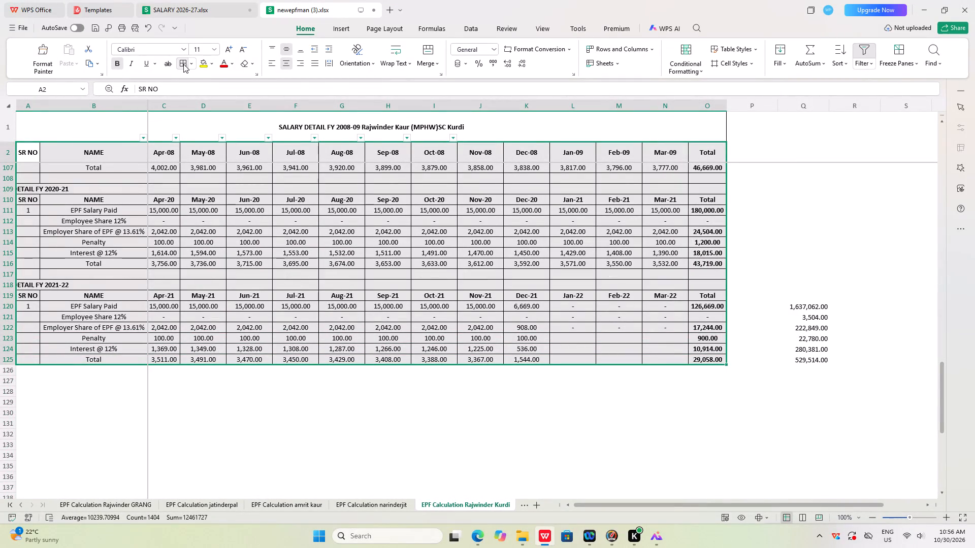
click(486, 434)
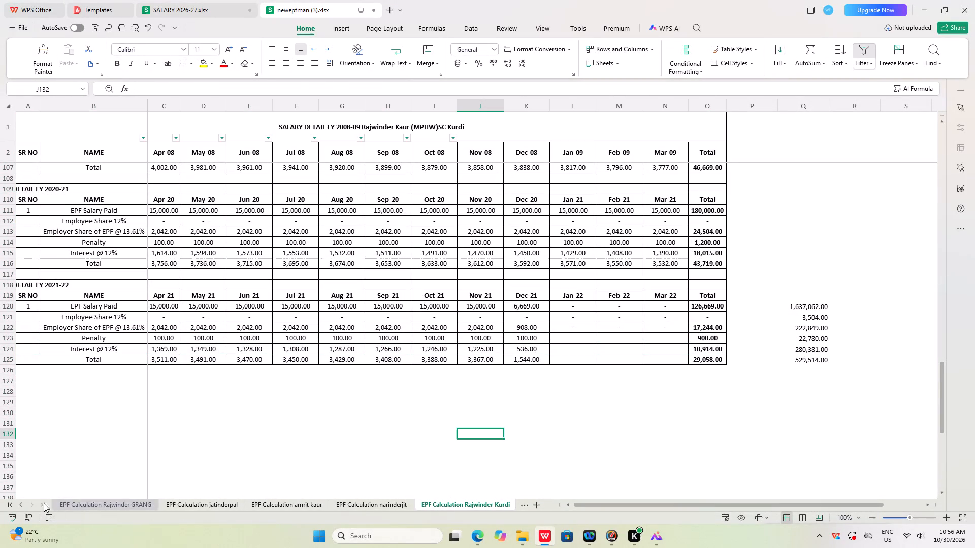
triple_click(11, 504)
click(11, 504)
click(136, 505)
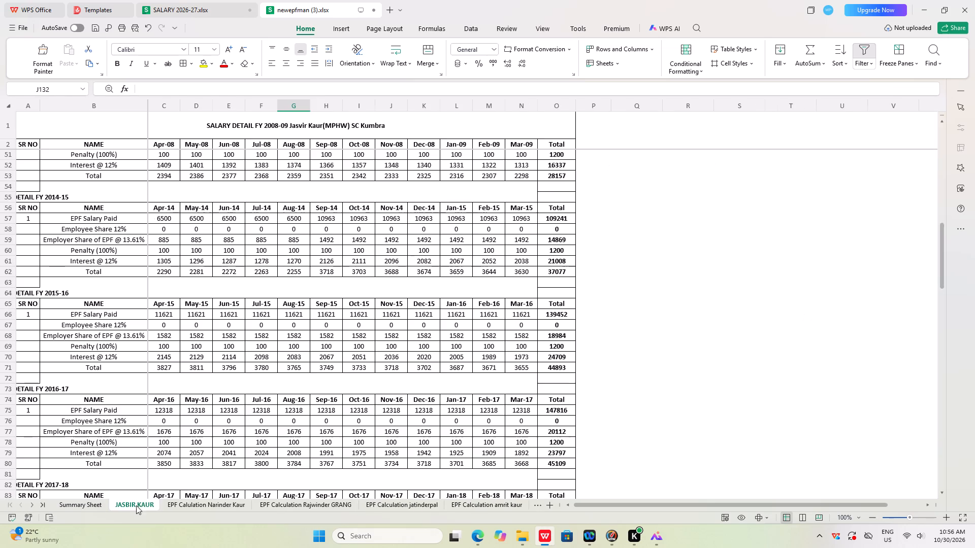
click(775, 318)
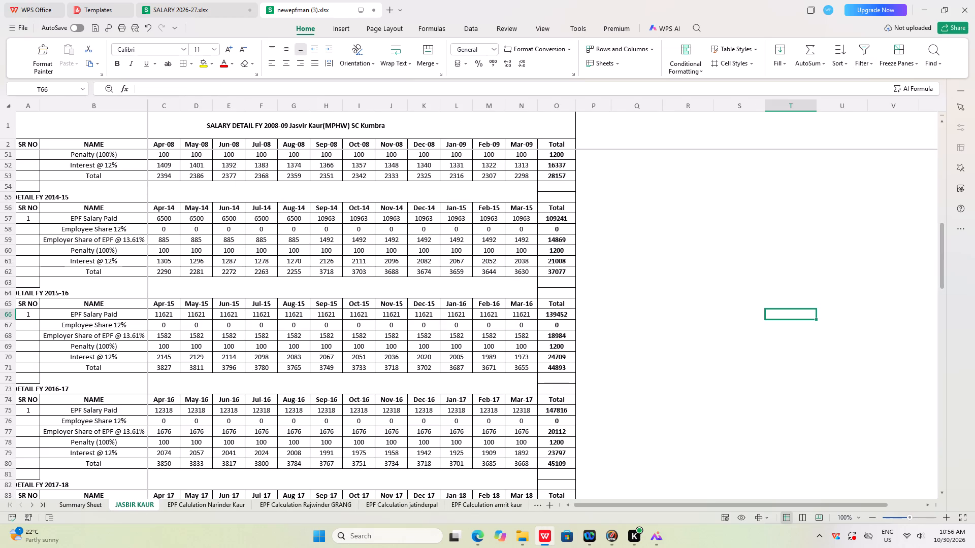
drag(739, 502, 231, 478)
drag(231, 478, 0, 432)
click(91, 281)
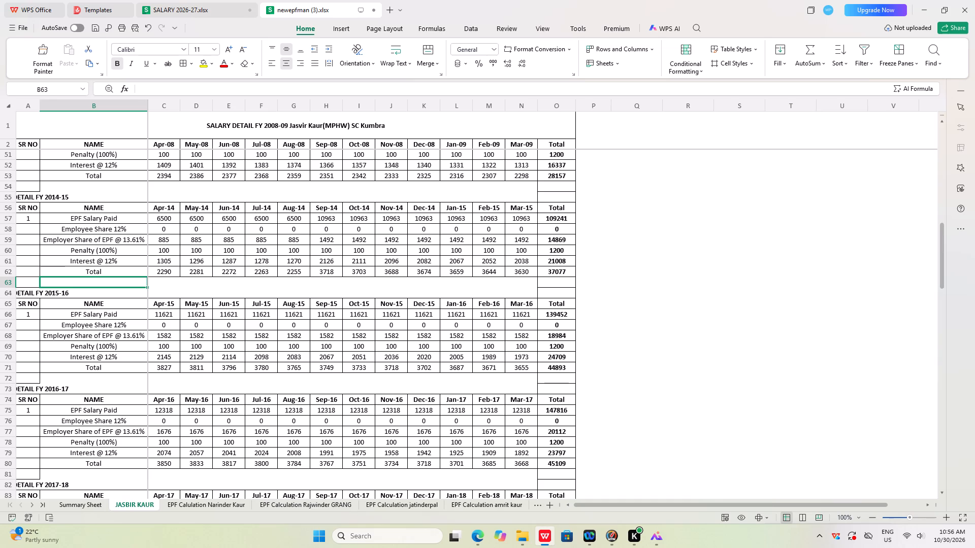
click(577, 506)
click(195, 324)
key(Left)
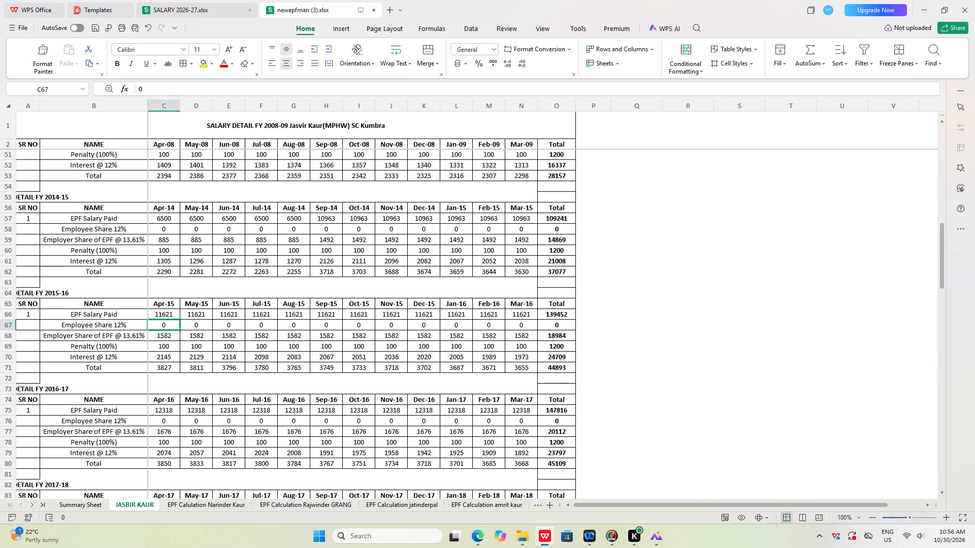
key(Left)
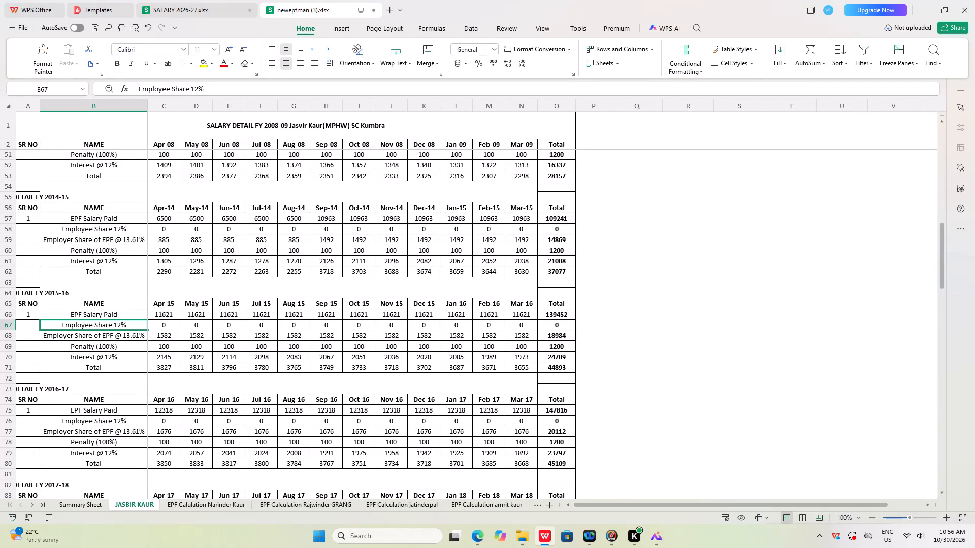
double_click(39, 107)
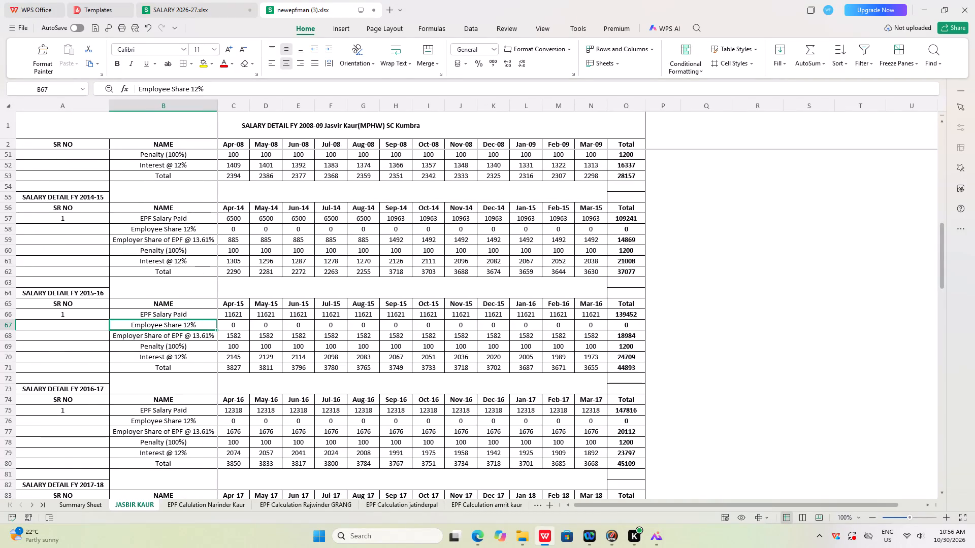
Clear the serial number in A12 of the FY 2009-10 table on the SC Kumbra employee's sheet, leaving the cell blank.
scroll(181, 263, up, 20)
scroll(181, 263, up, 5)
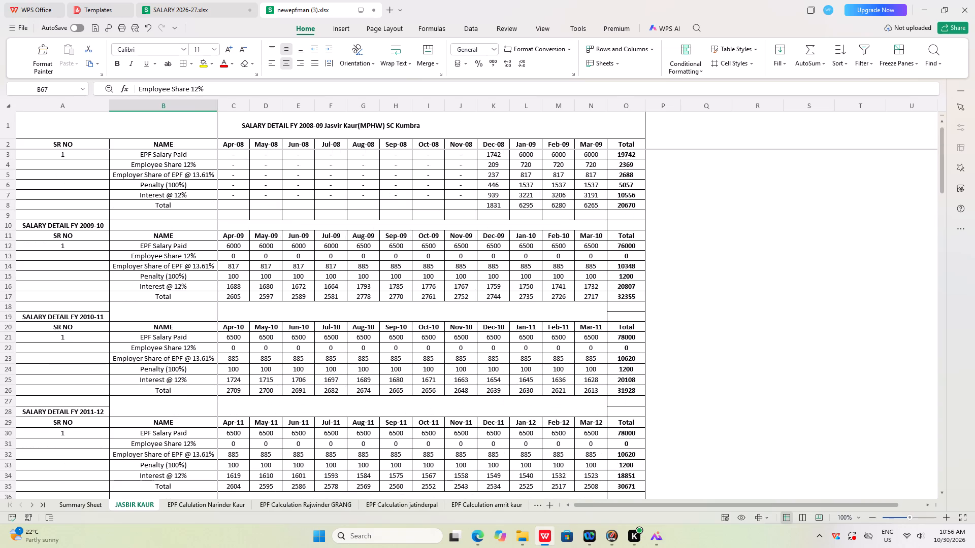
scroll(182, 263, up, 3)
click(92, 154)
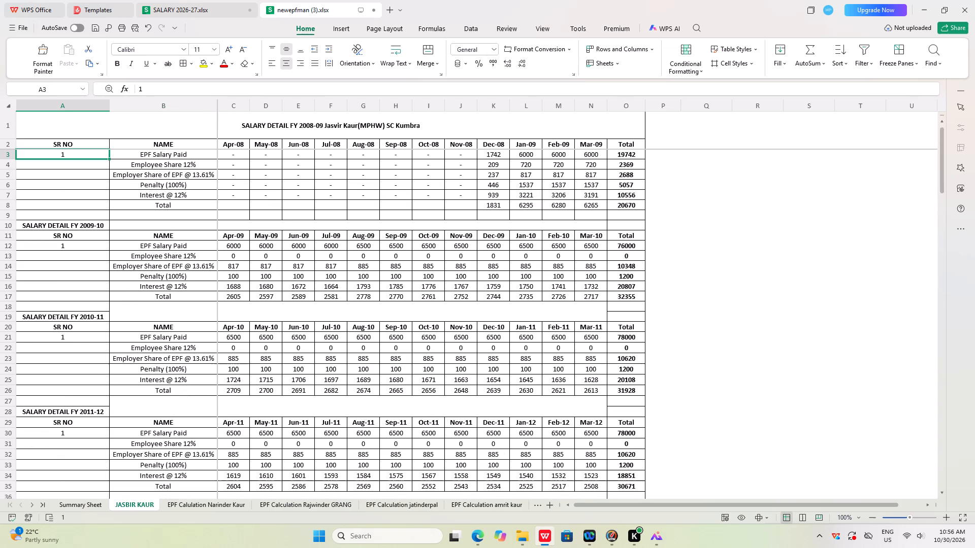
key(Down)
key(Down)
key(Down)
key(Down)
key(Down)
key(Down)
key(Down)
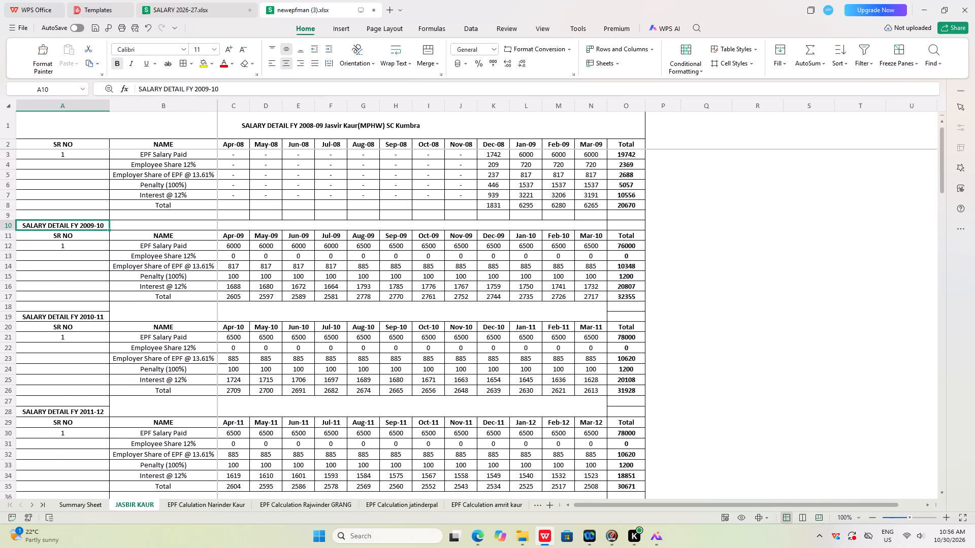
key(Down)
key(Down)
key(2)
key(Down)
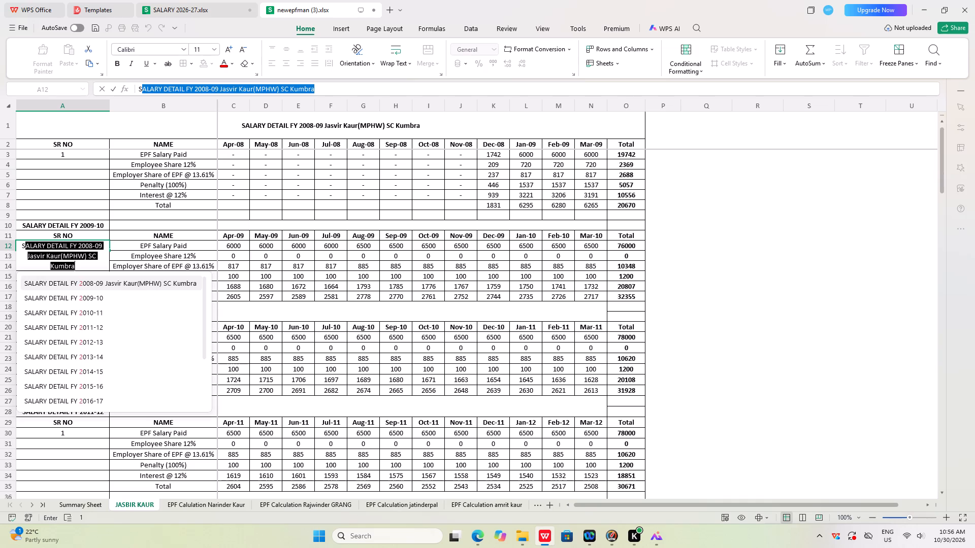
key(Down)
key(Down)
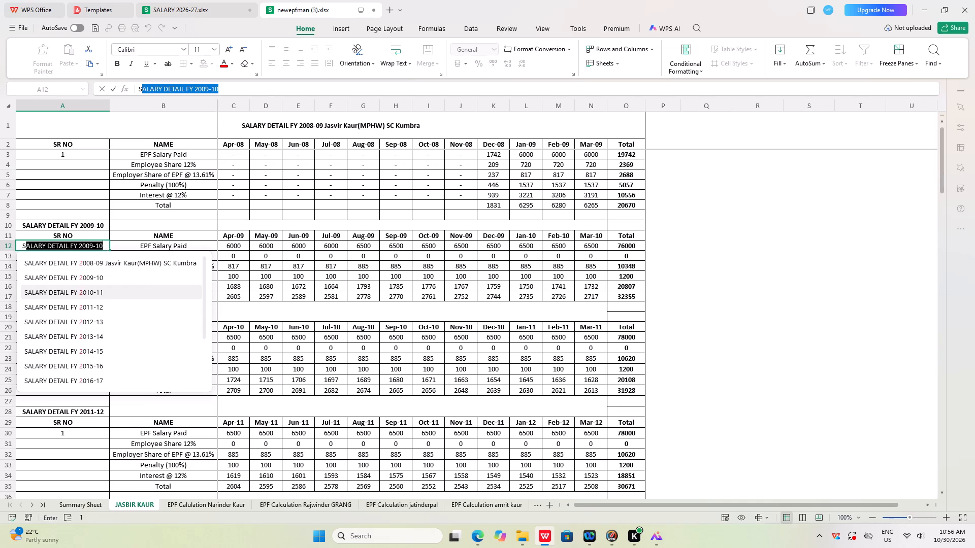
click(165, 329)
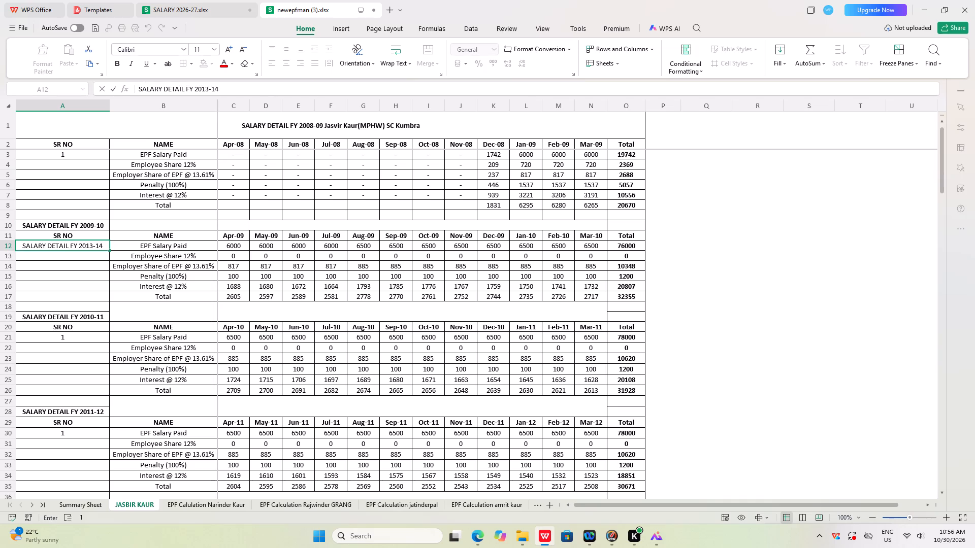
key(BackSpace)
key(BackSpace)
key(BackSpace)
key(BackSpace)
key(BackSpace)
key(BackSpace)
key(BackSpace)
key(BackSpace)
key(BackSpace)
key(BackSpace)
key(BackSpace)
key(BackSpace)
key(BackSpace)
key(BackSpace)
key(BackSpace)
key(BackSpace)
key(BackSpace)
key(BackSpace)
key(BackSpace)
key(BackSpace)
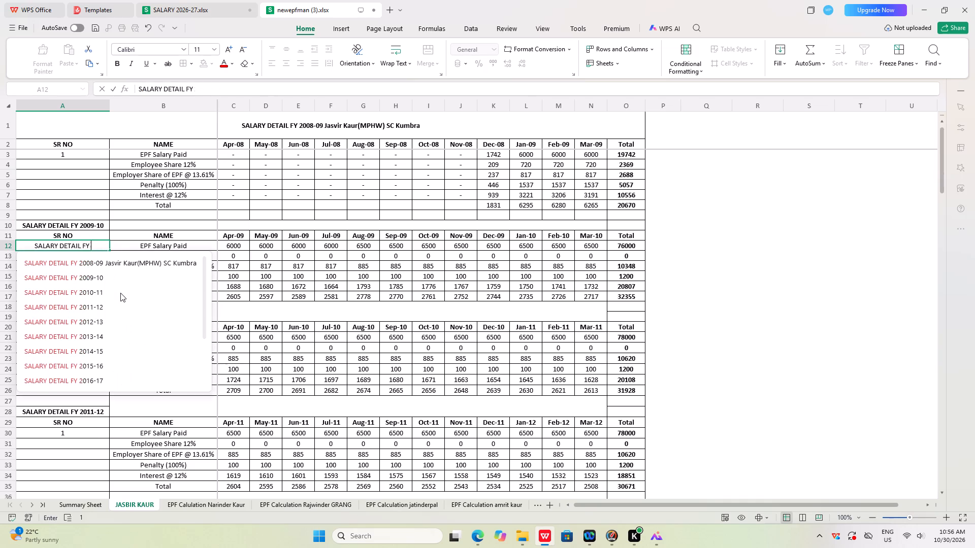
click(279, 434)
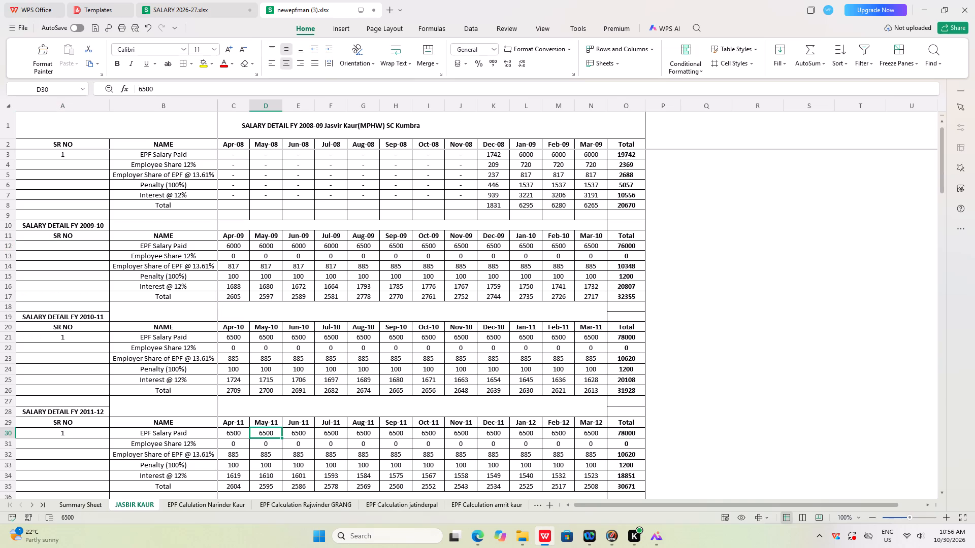
Delete the SR NO heading in A11, the serial number in A3, and both the heading and serial number in A29:A30.
click(77, 233)
key(Delete)
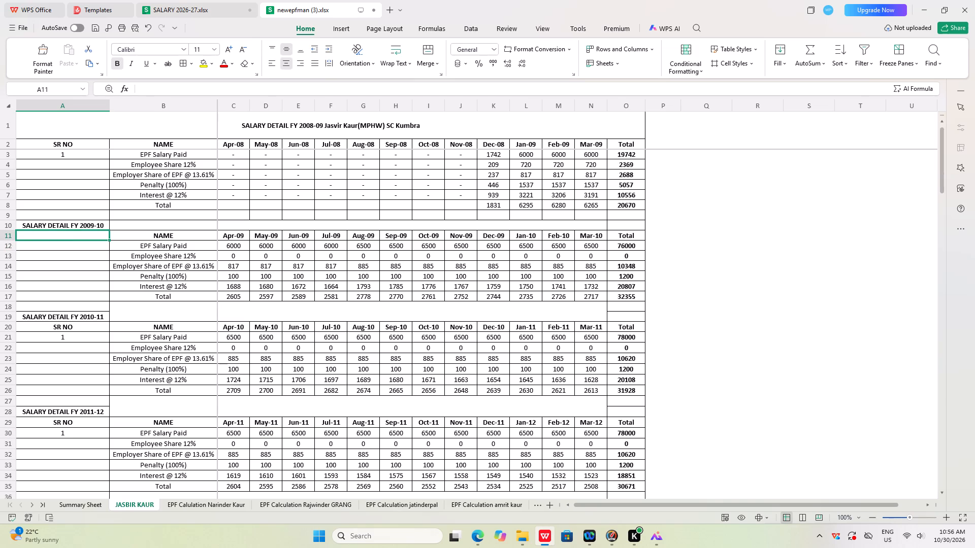
click(60, 157)
key(Delete)
click(69, 191)
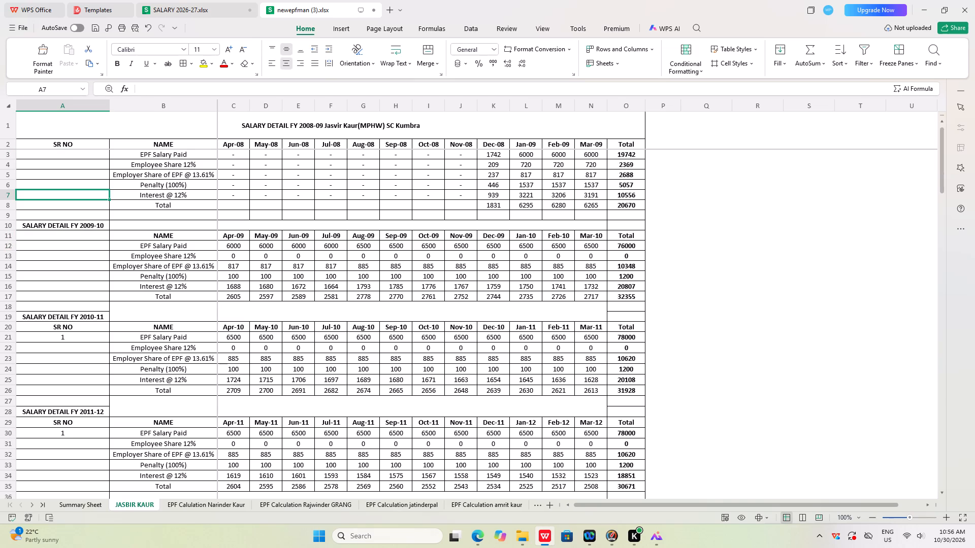
scroll(66, 397, down, 2)
drag(83, 366, 84, 377)
key(Delete)
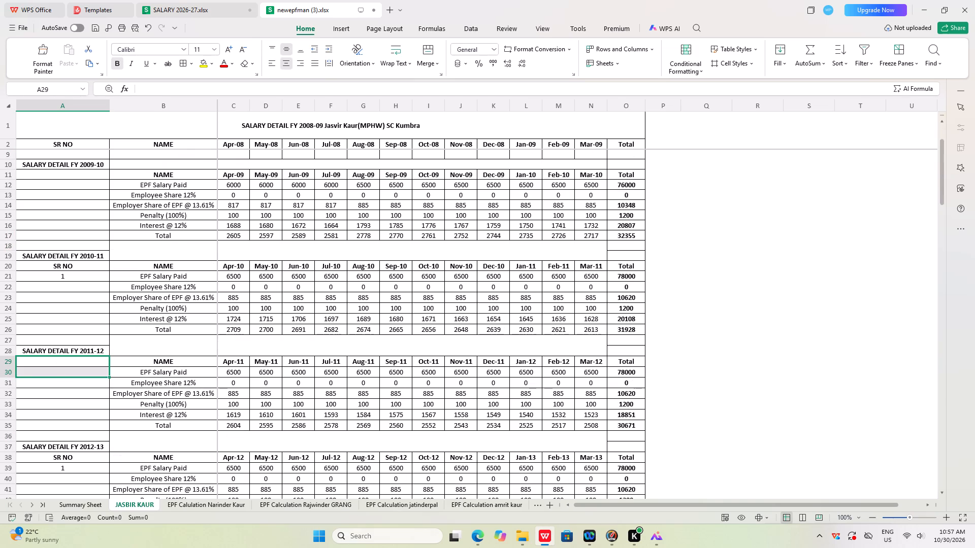
Delete the SR NO headings and serial numbers in A20:A21, A38:A39, A47:A48 and A56:A57.
drag(88, 265, 88, 278)
key(Delete)
click(90, 310)
scroll(90, 348, down, 2)
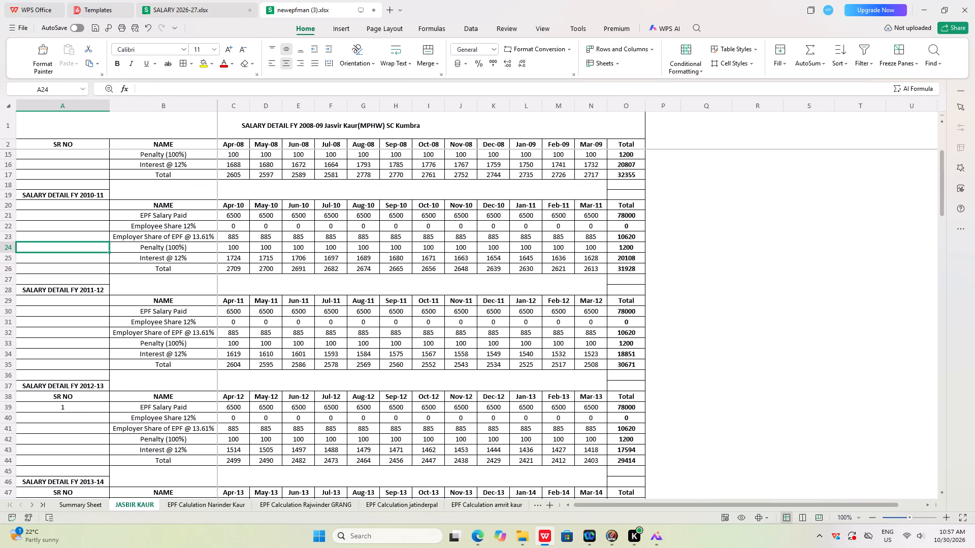
drag(80, 396, 86, 414)
key(Delete)
scroll(86, 415, down, 6)
drag(93, 305, 95, 325)
key(Delete)
scroll(86, 362, down, 2)
drag(80, 336, 82, 346)
key(Delete)
Delete the SR NO headings and serial numbers of the FY 2015-16 to FY 2018-19 tables in column A.
scroll(82, 378, down, 3)
drag(70, 335, 77, 362)
key(Delete)
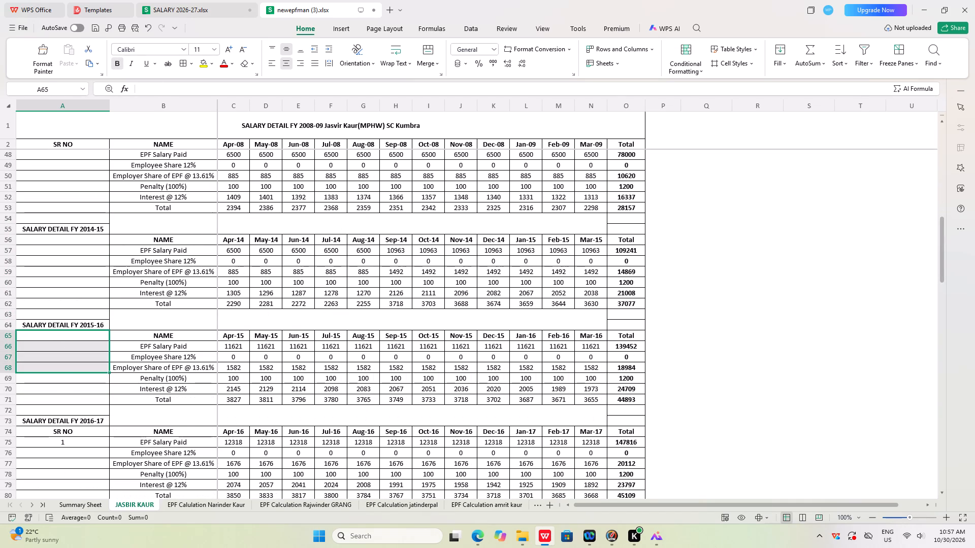
drag(68, 433, 70, 446)
key(Delete)
scroll(70, 447, down, 6)
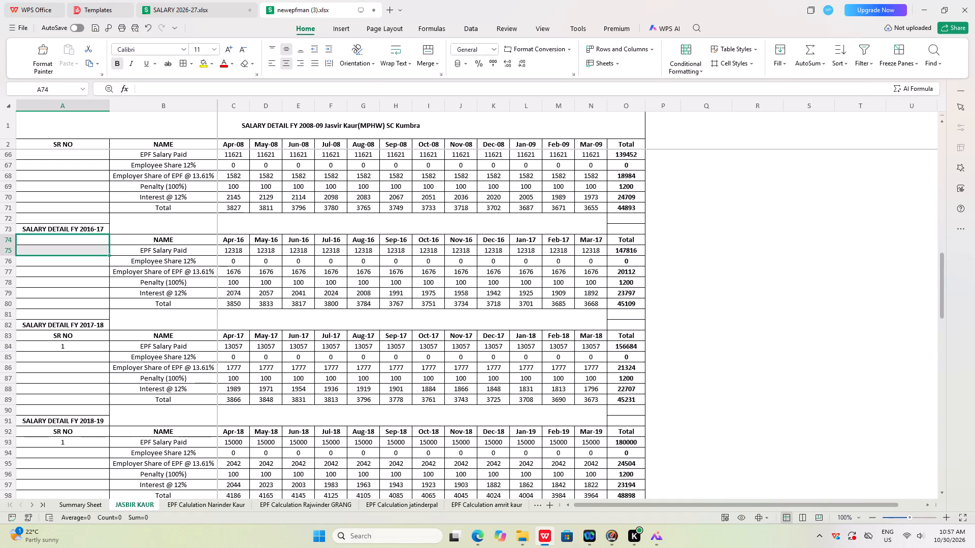
drag(85, 335, 88, 346)
key(Delete)
scroll(85, 362, down, 2)
drag(80, 370, 81, 381)
key(Delete)
Delete the SR NO headings and serial numbers of the FY 2019-20, FY 2020-21 and FY 2021-22 tables in column A.
scroll(81, 381, down, 3)
drag(78, 370, 80, 384)
key(Delete)
scroll(80, 387, down, 2)
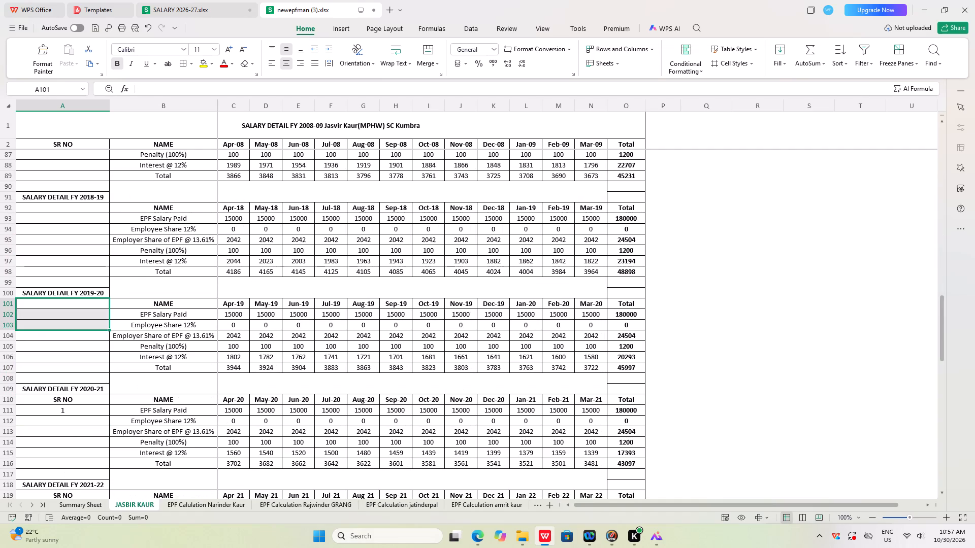
drag(79, 401, 81, 417)
key(Delete)
scroll(81, 417, down, 3)
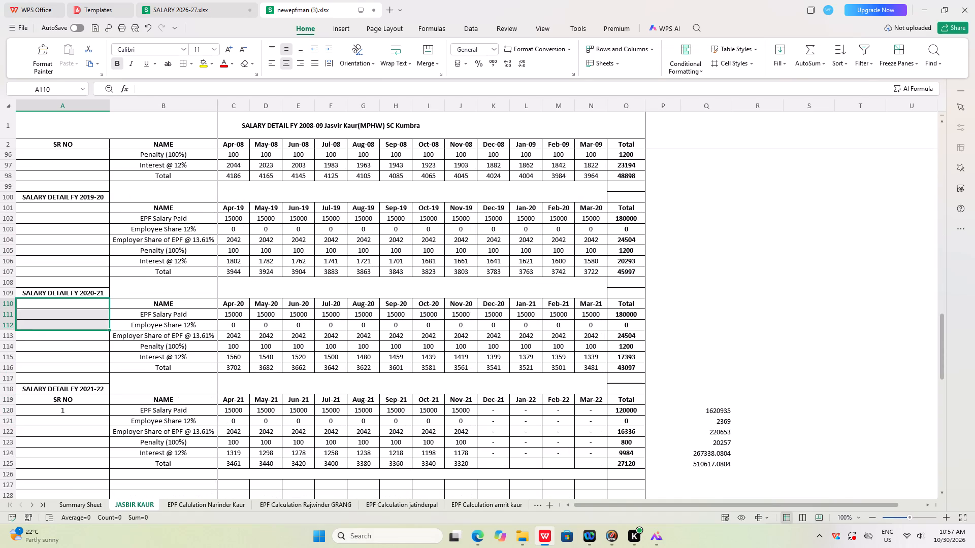
drag(80, 402, 82, 413)
key(Delete)
Remove the leftover empty bordered grid from row 127 downwards, below the FY 2021-22 table.
scroll(82, 413, down, 7)
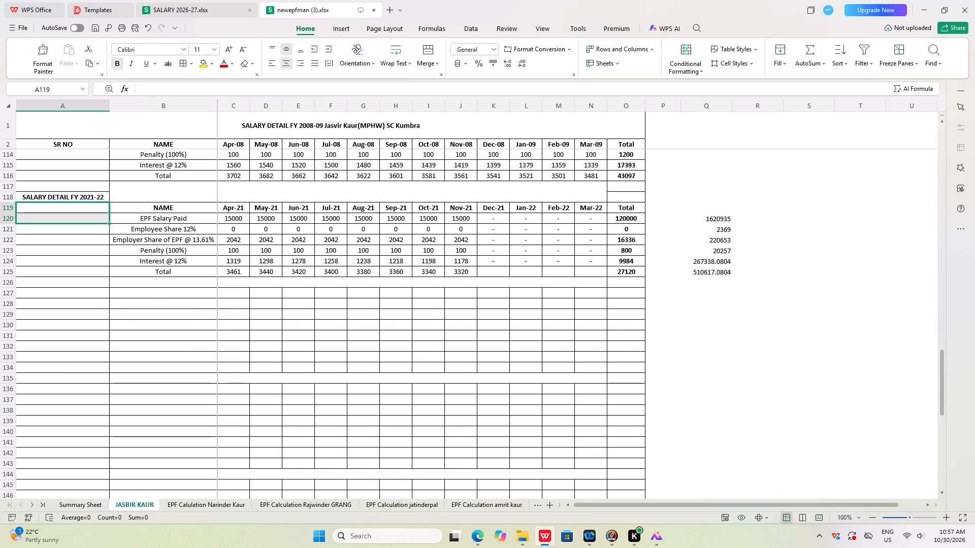
click(279, 379)
drag(13, 260, 28, 547)
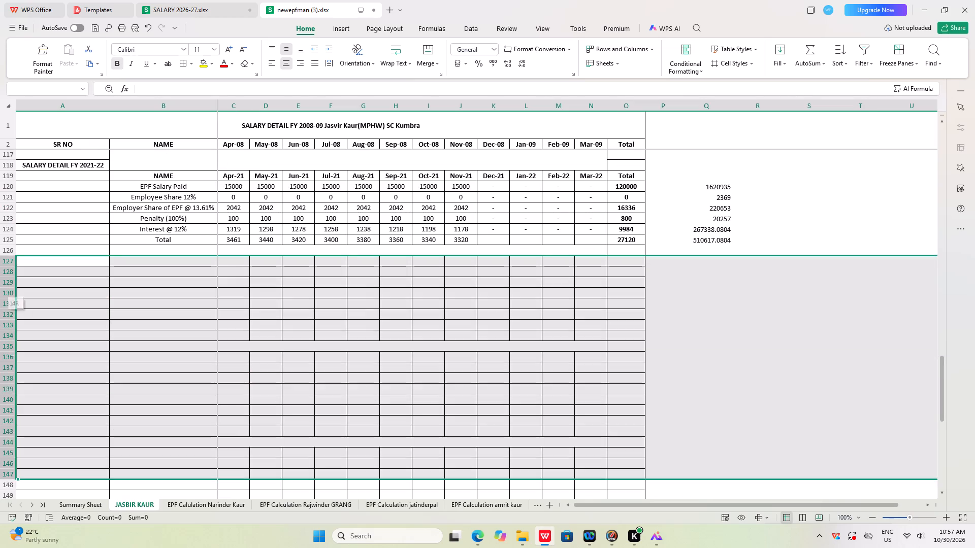
drag(28, 547, 27, 547)
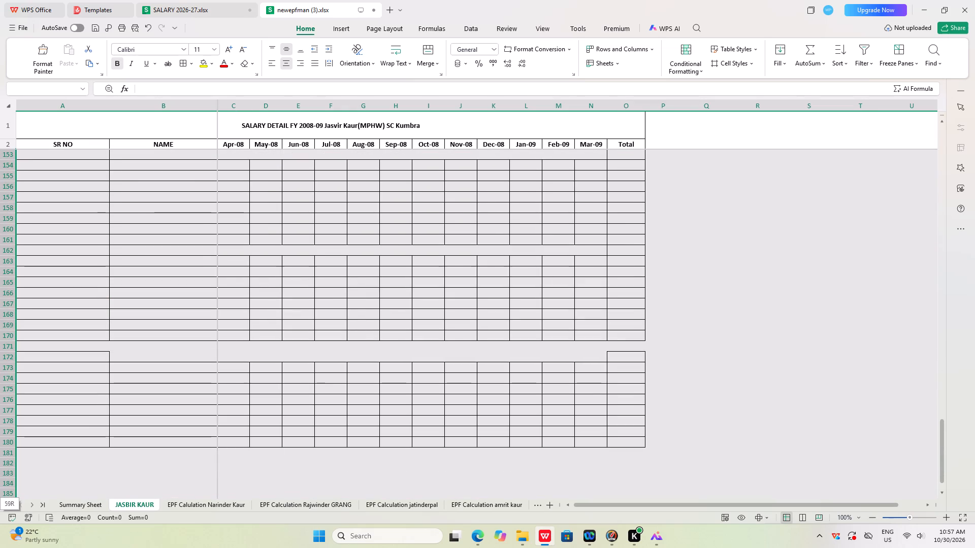
drag(27, 547, 27, 547)
right_click(261, 277)
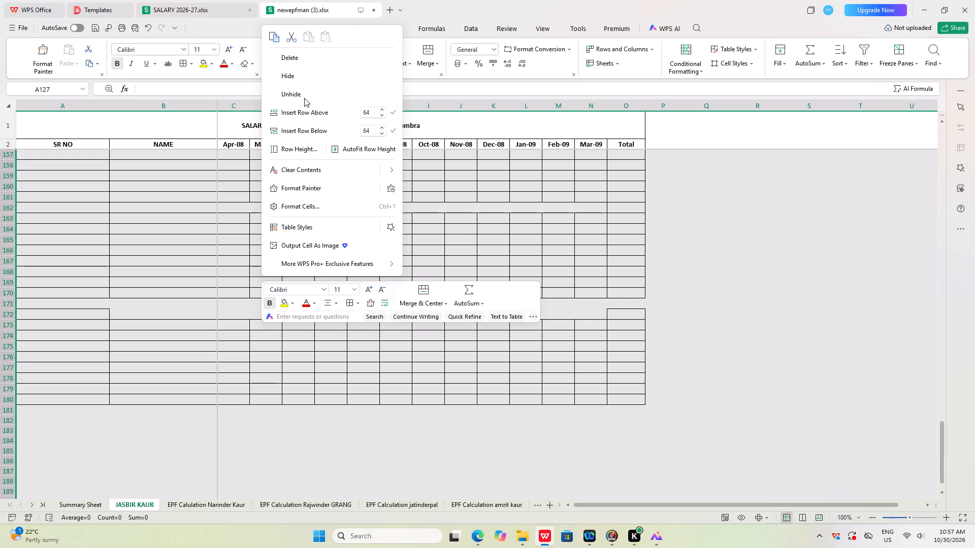
Delete the selected empty rows from row 127 downwards, below the FY 2021-22 table.
click(298, 60)
click(343, 265)
scroll(347, 293, up, 7)
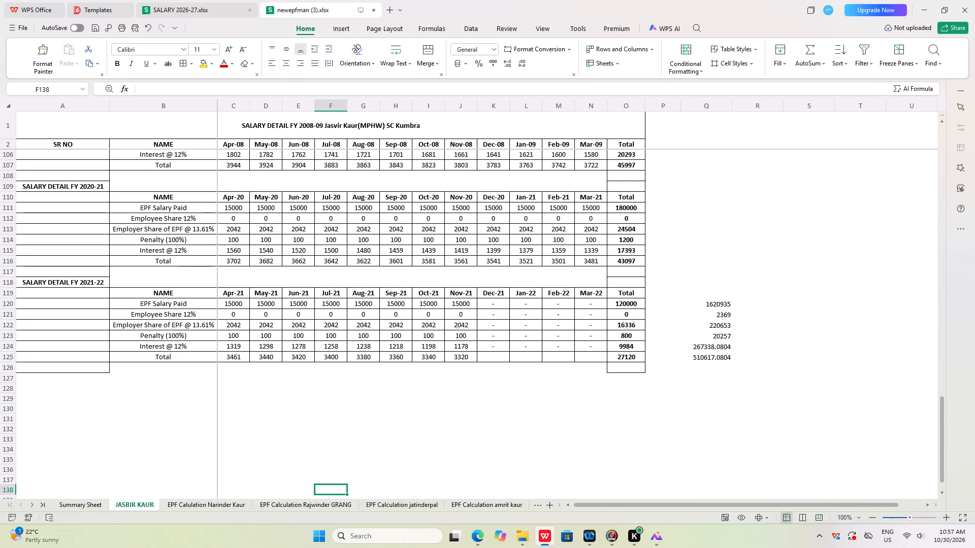
click(408, 401)
Remove all borders from the empty cell O126 below the FY 2021-22 Total column.
click(625, 369)
click(604, 407)
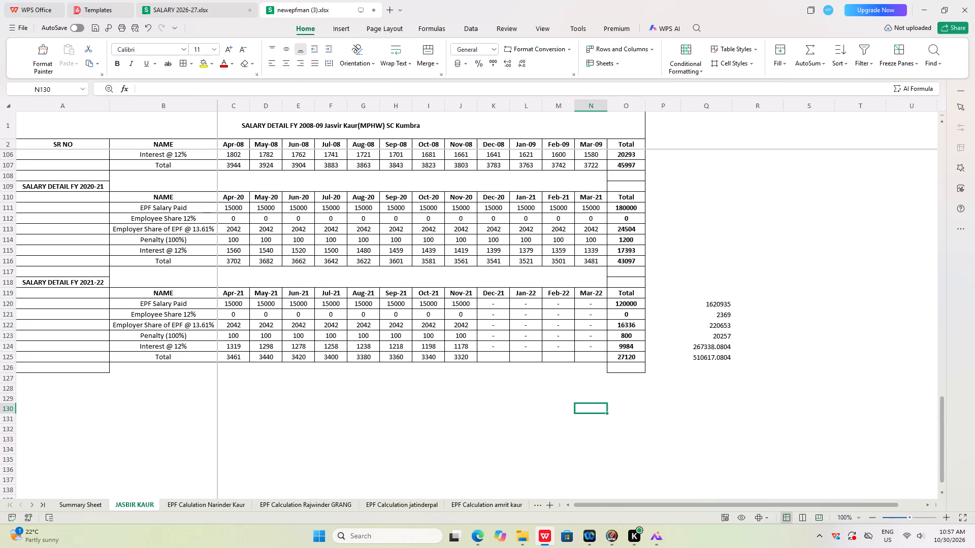
click(631, 369)
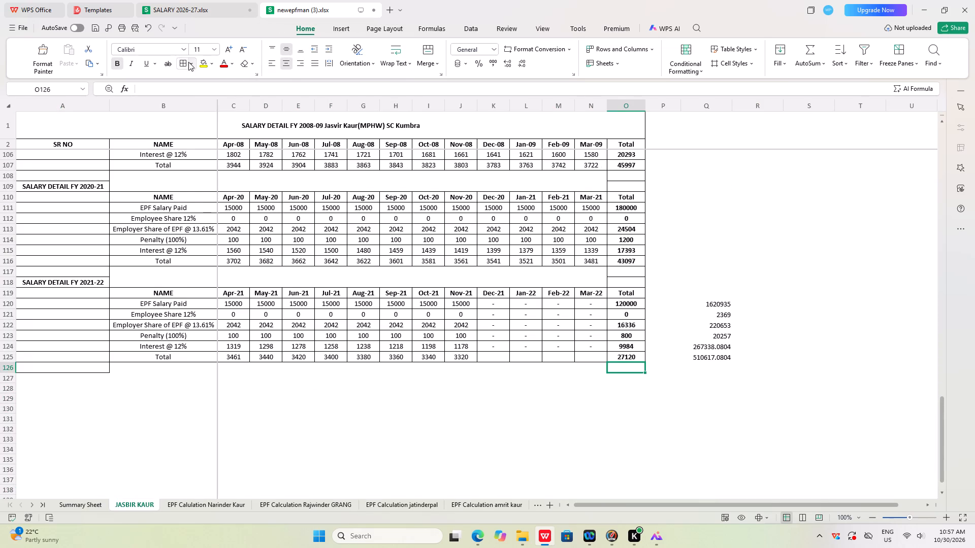
click(189, 62)
click(189, 101)
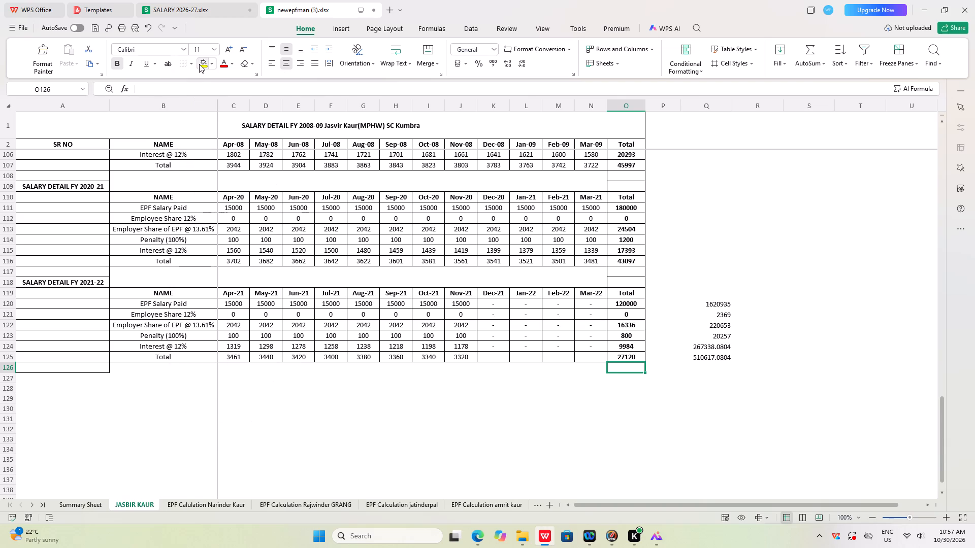
click(191, 64)
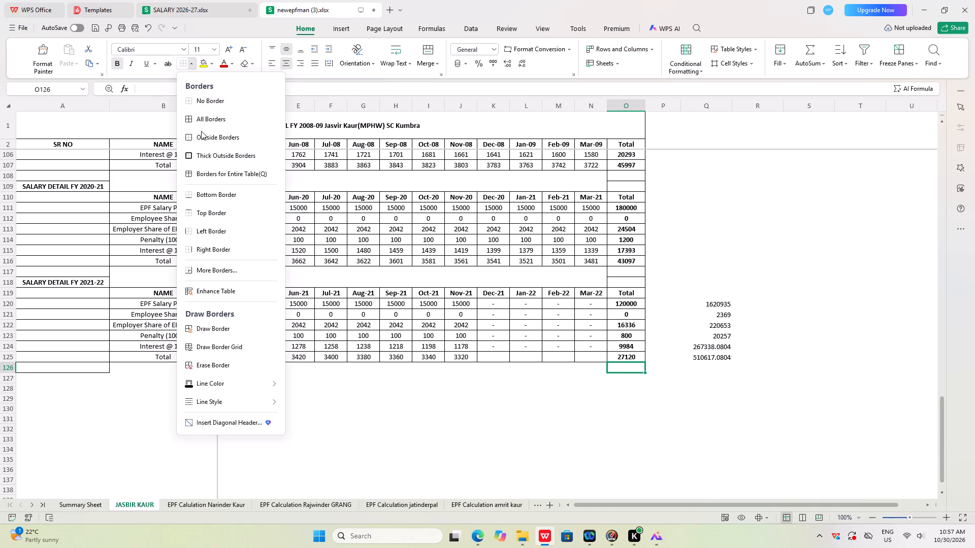
click(189, 136)
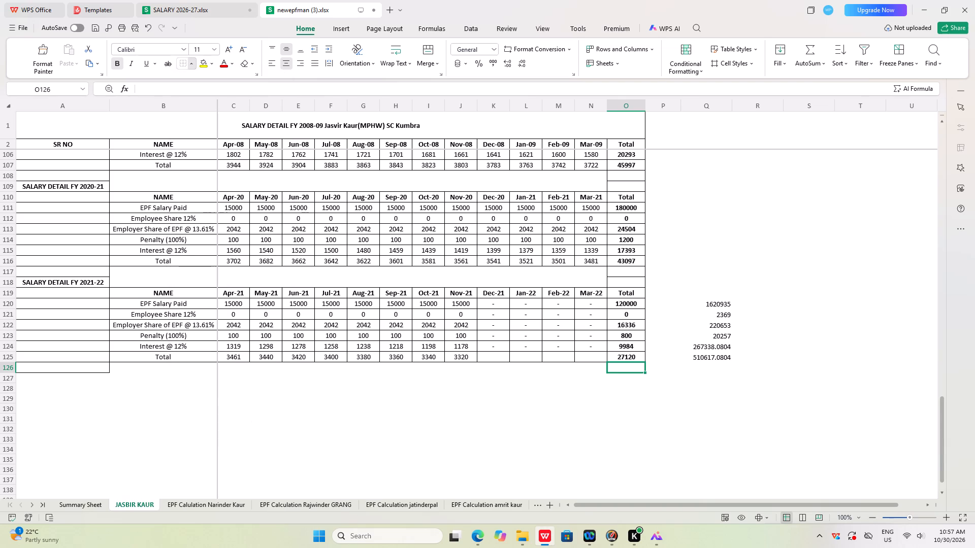
click(608, 425)
click(615, 365)
click(191, 63)
click(190, 100)
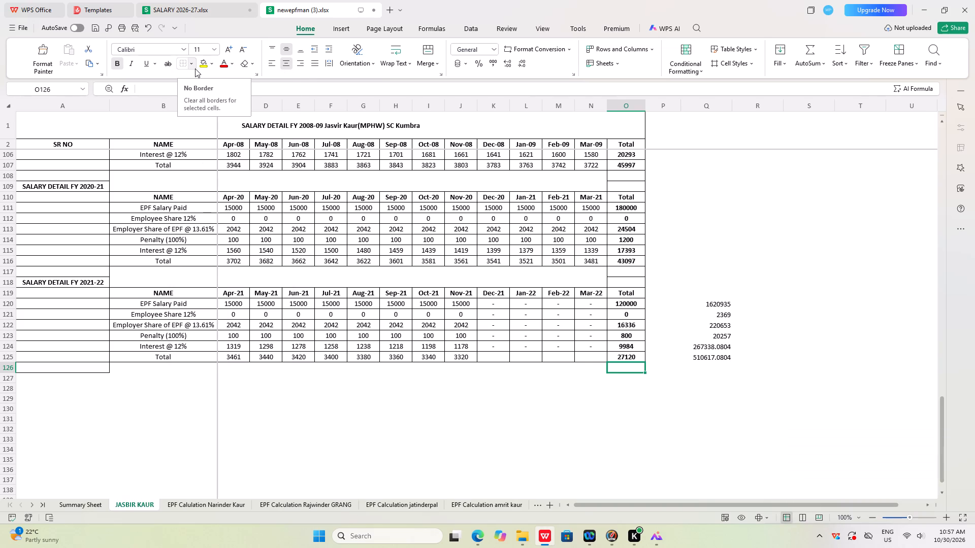
click(658, 447)
Open the border options for cell O125, the overall total of the FY 2021-22 table.
click(631, 357)
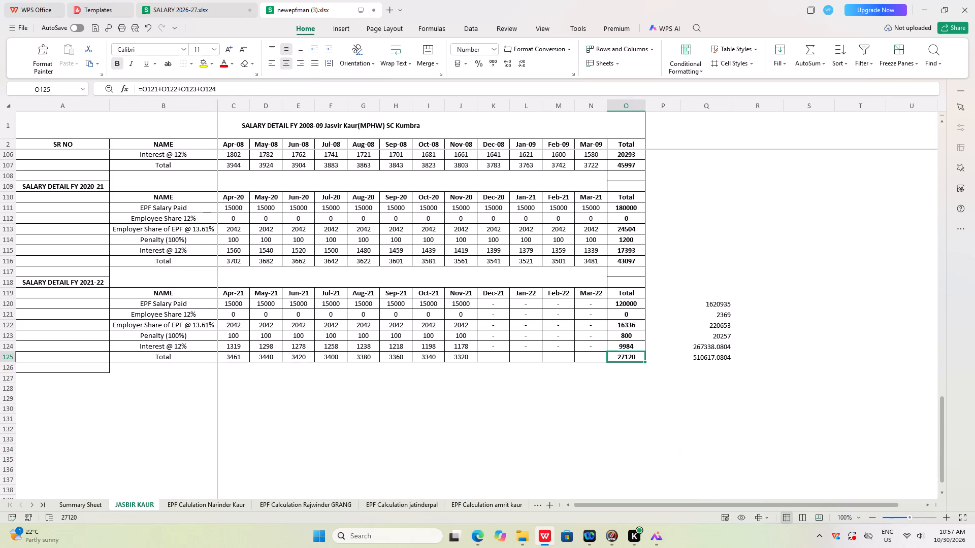
click(191, 62)
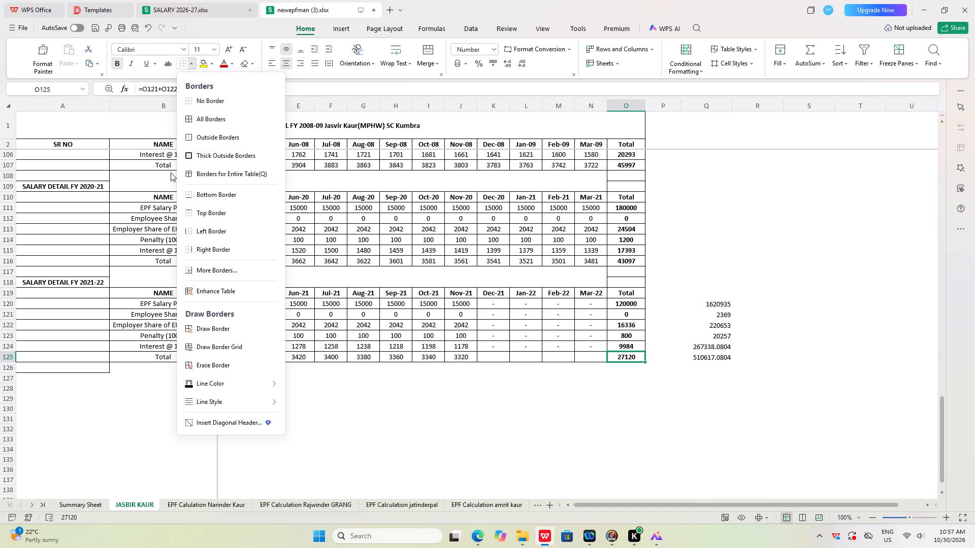
Apply a bottom border to cell O125, the final total of the FY 2021-22 table.
click(189, 198)
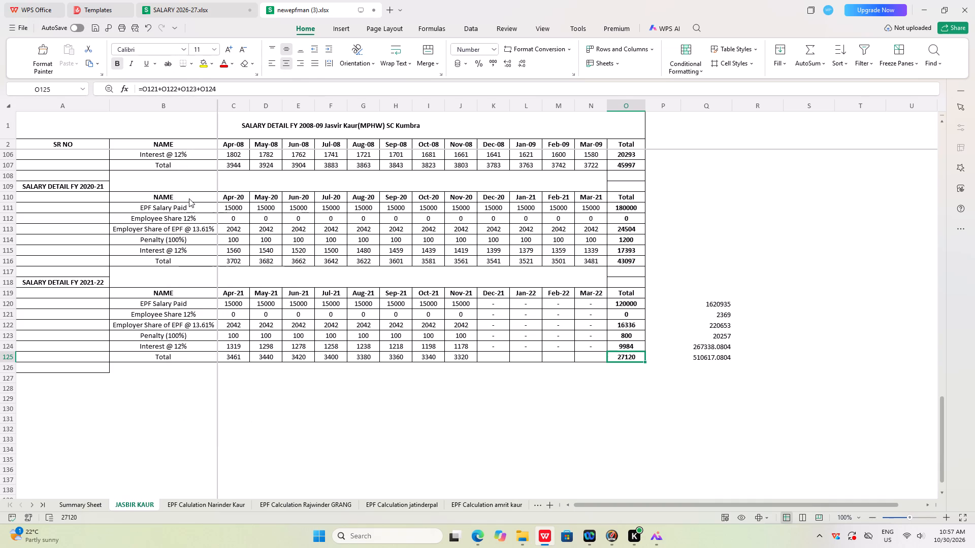
click(529, 437)
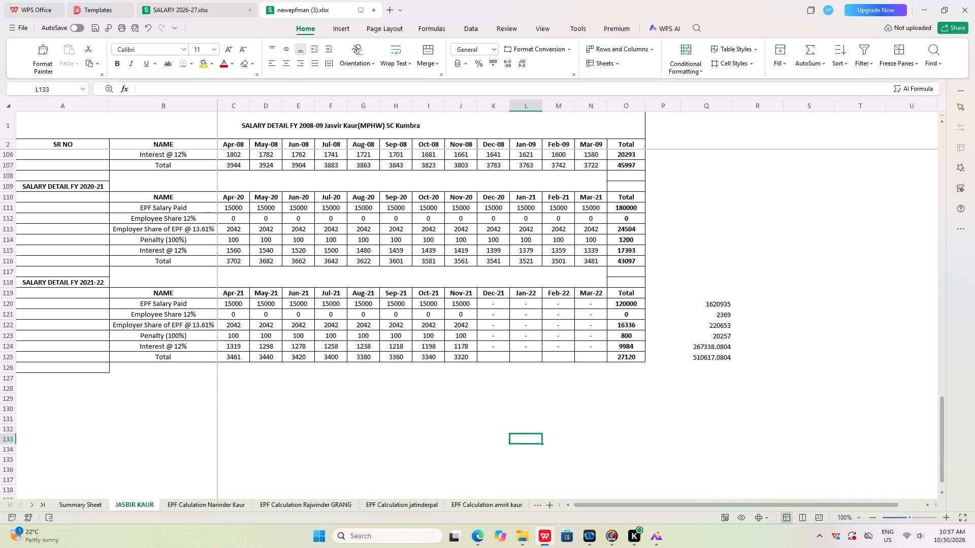
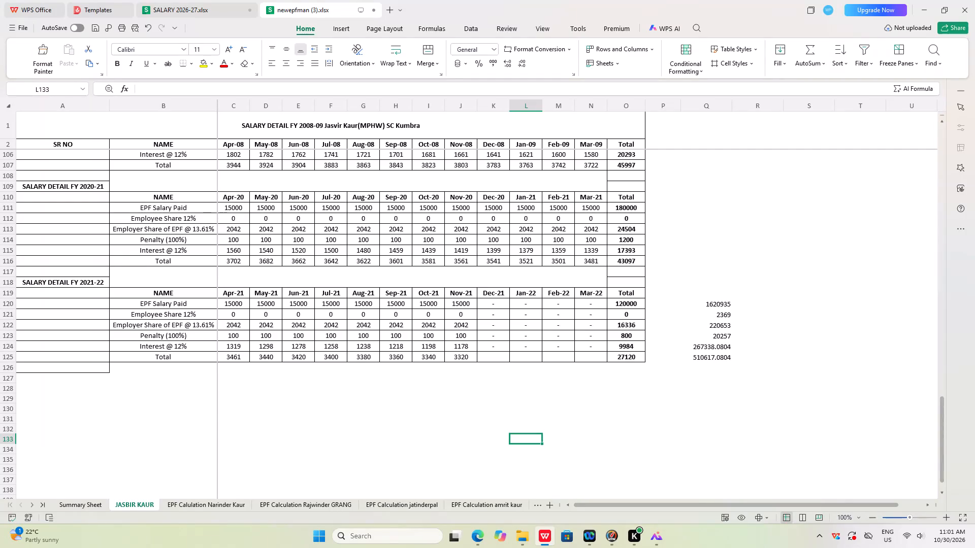
Export the newepfman (3) workbook as a PDF to its source folder.
click(122, 506)
scroll(334, 405, up, 12)
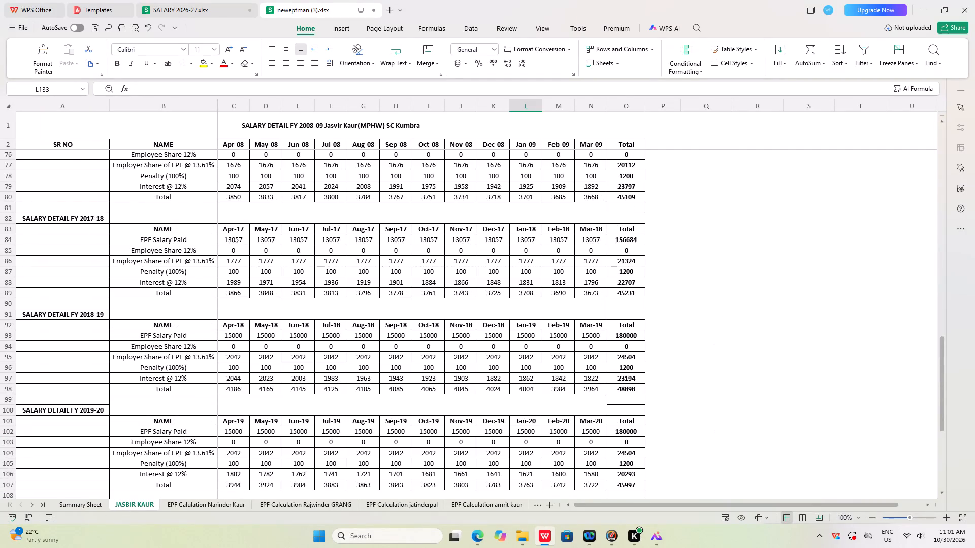
scroll(335, 405, up, 15)
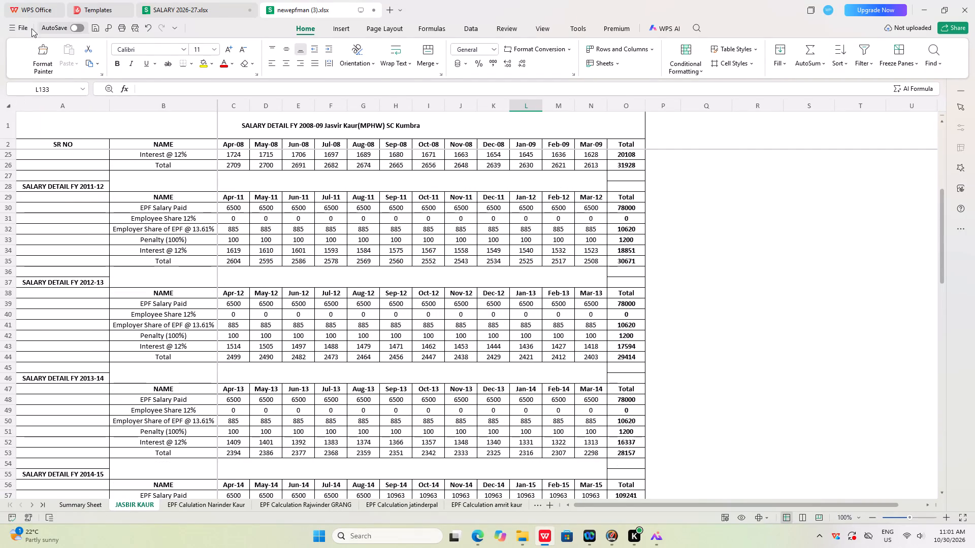
click(26, 27)
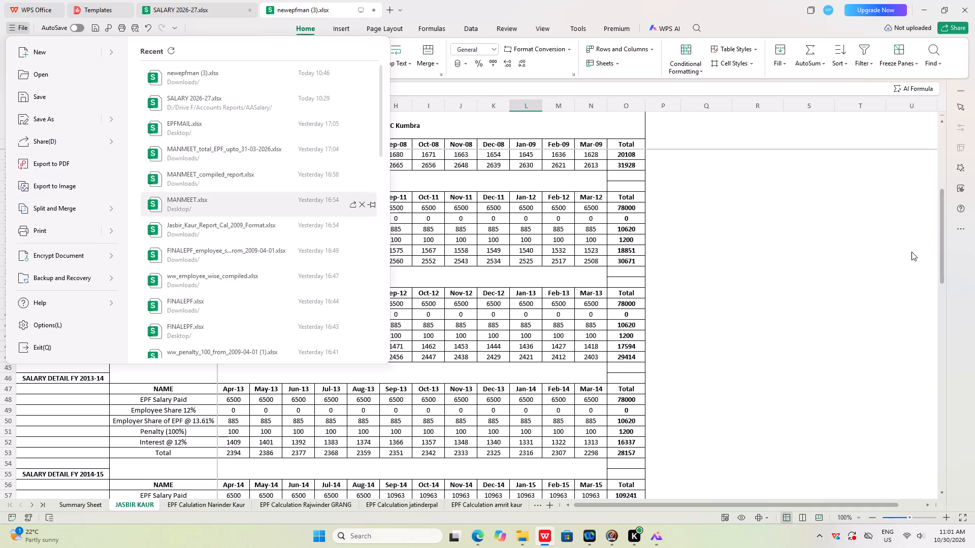
click(824, 291)
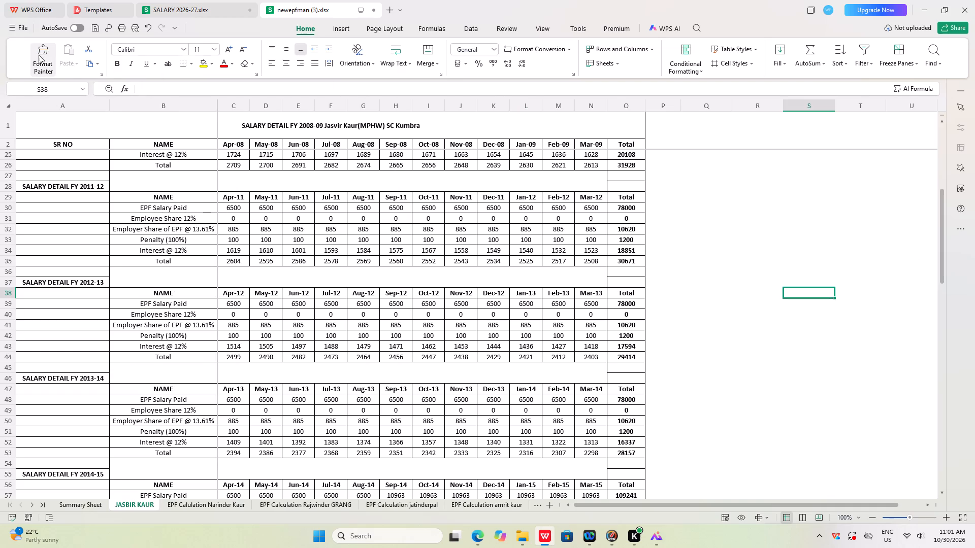
click(20, 30)
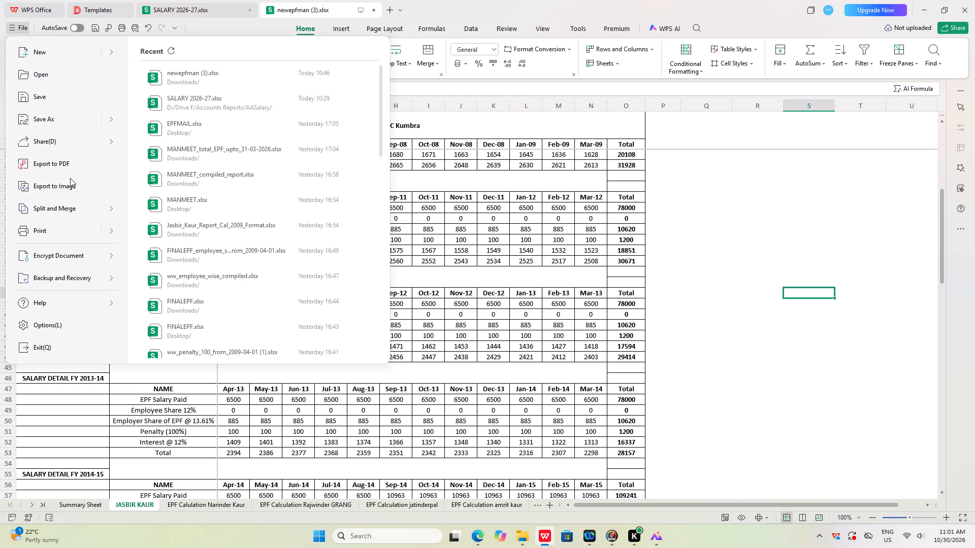
click(70, 166)
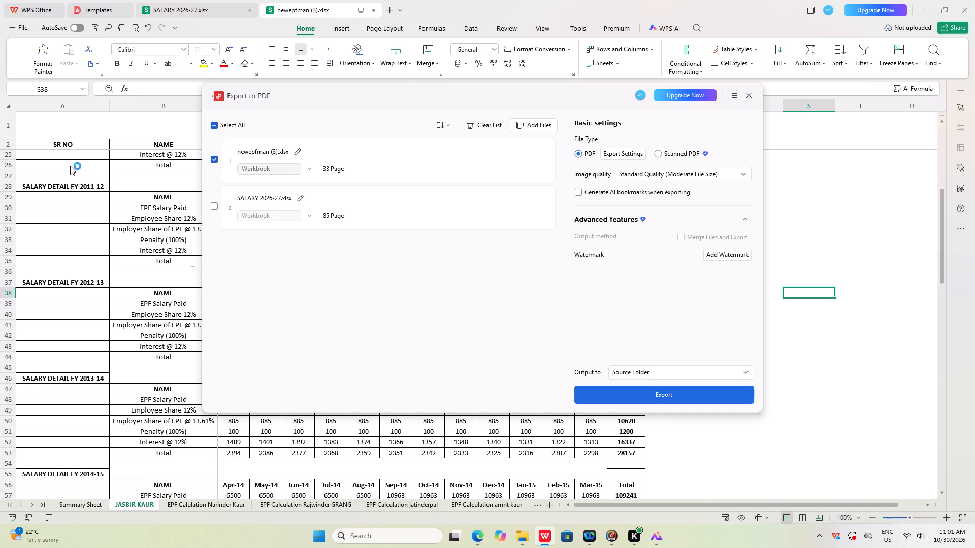
click(665, 394)
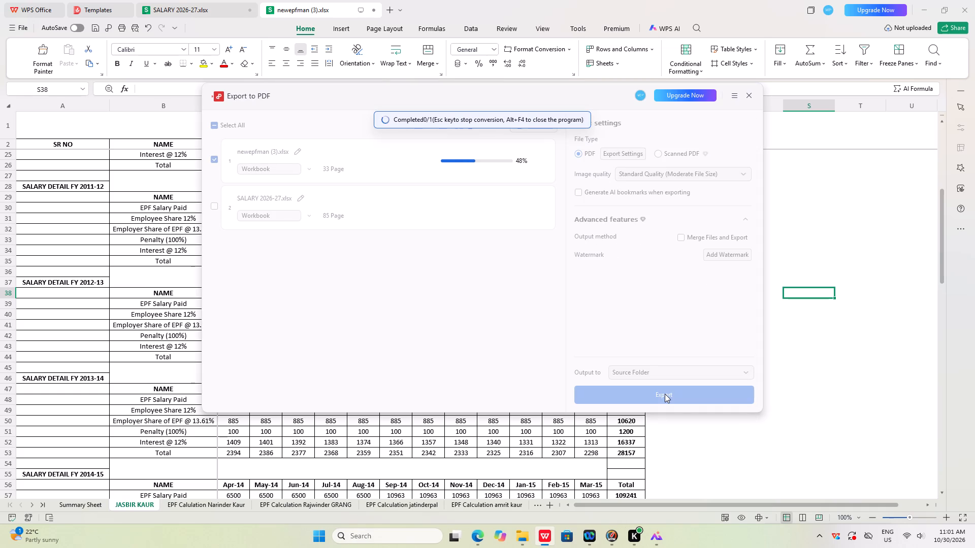
Look through the exported PDF to examine how the summary and salary detail tables fall across pages, then return to the workbook.
click(510, 258)
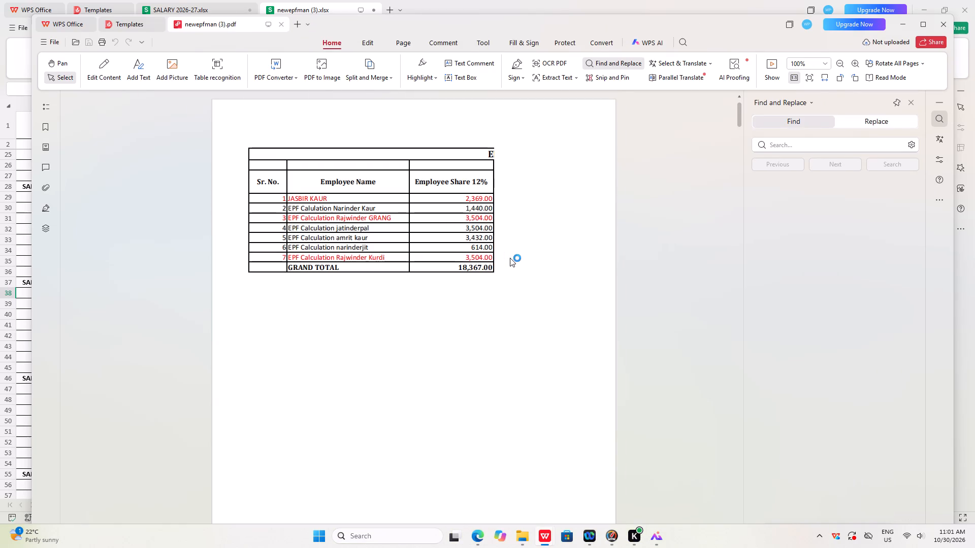
scroll(692, 279, down, 3)
scroll(446, 287, down, 5)
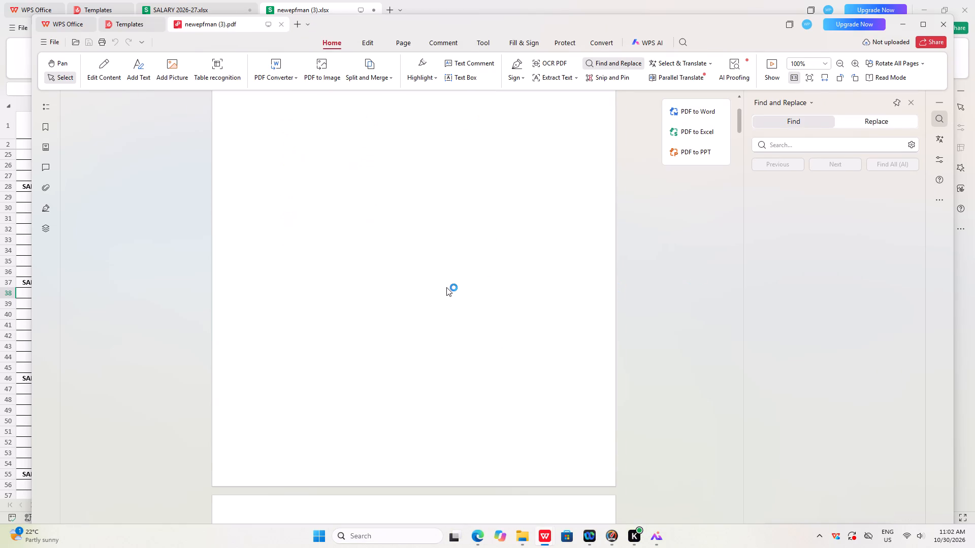
scroll(446, 287, down, 20)
scroll(446, 287, down, 3)
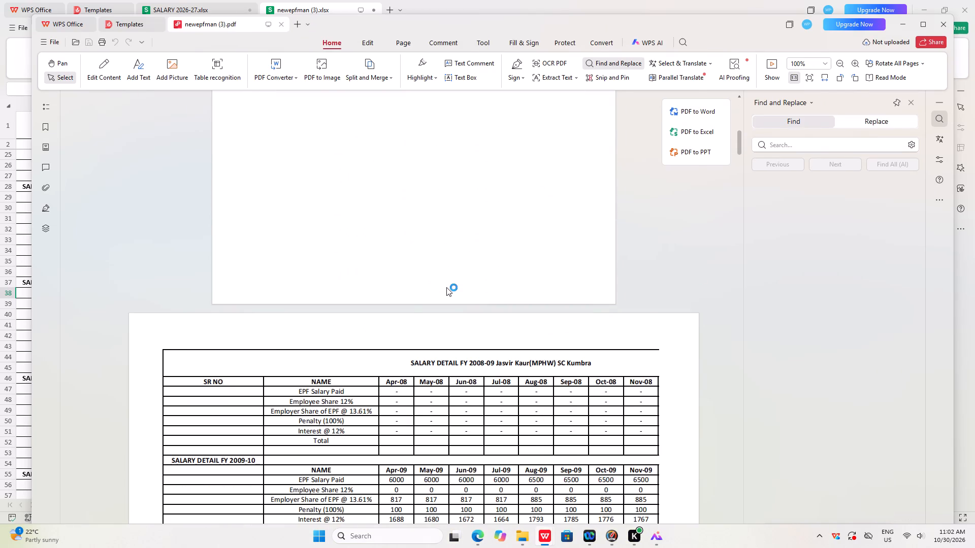
scroll(446, 287, down, 17)
scroll(447, 287, down, 4)
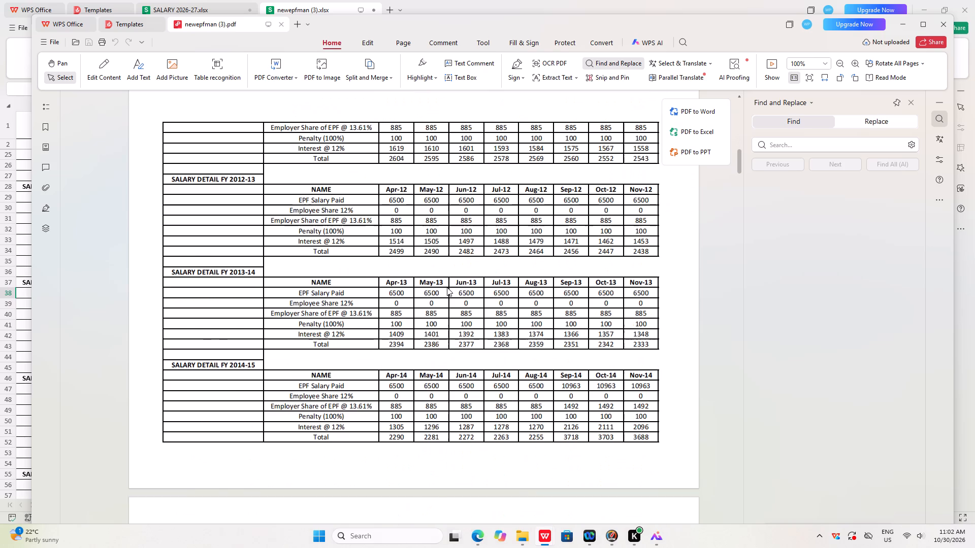
scroll(447, 287, down, 6)
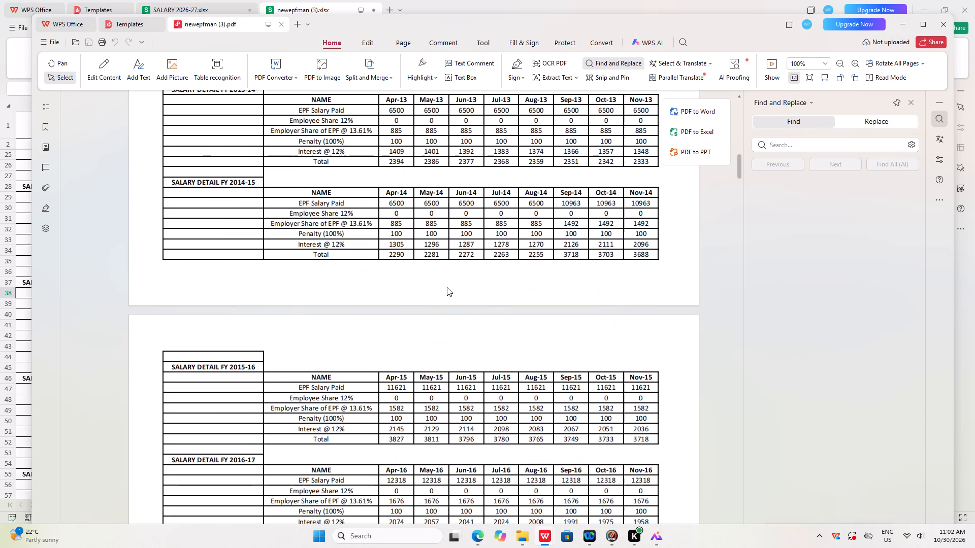
key(Escape)
key(Escape)
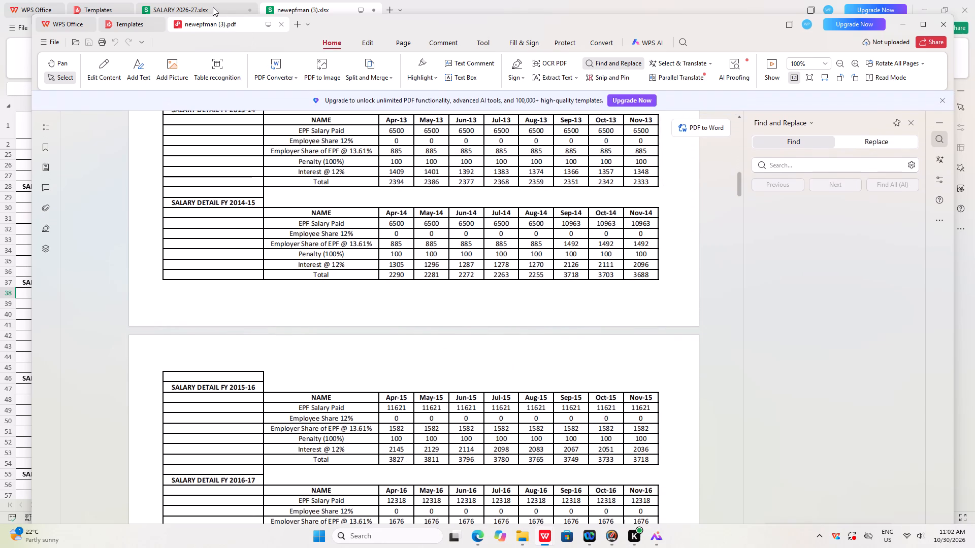
click(213, 7)
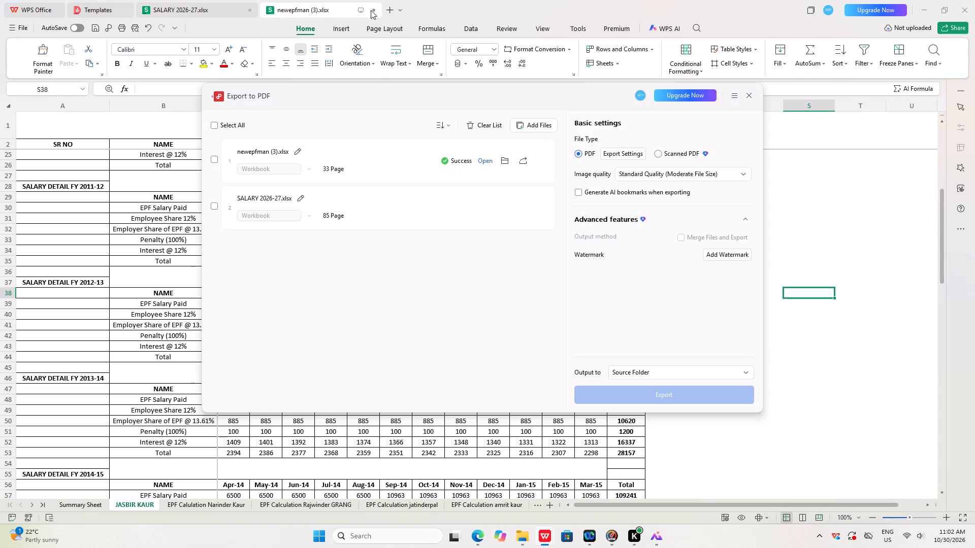
click(211, 11)
click(296, 7)
click(750, 92)
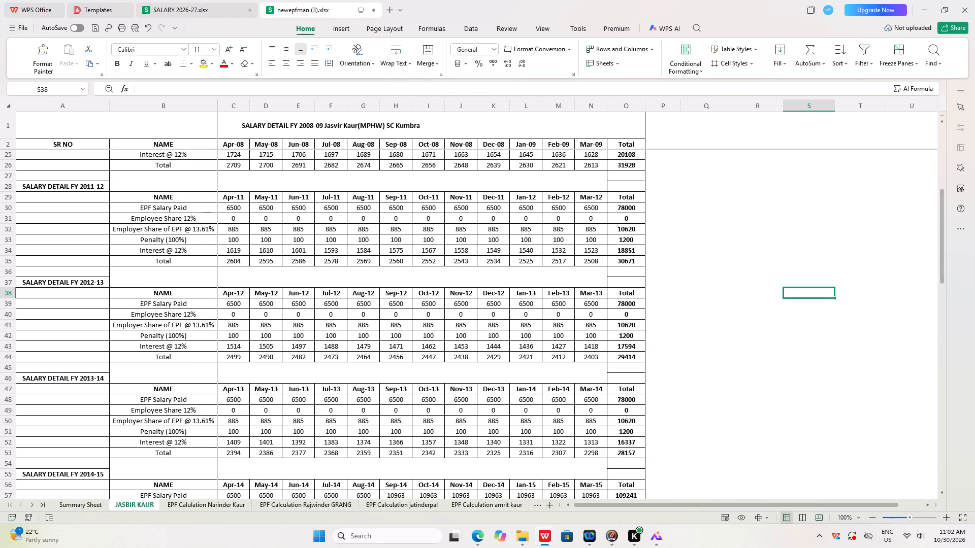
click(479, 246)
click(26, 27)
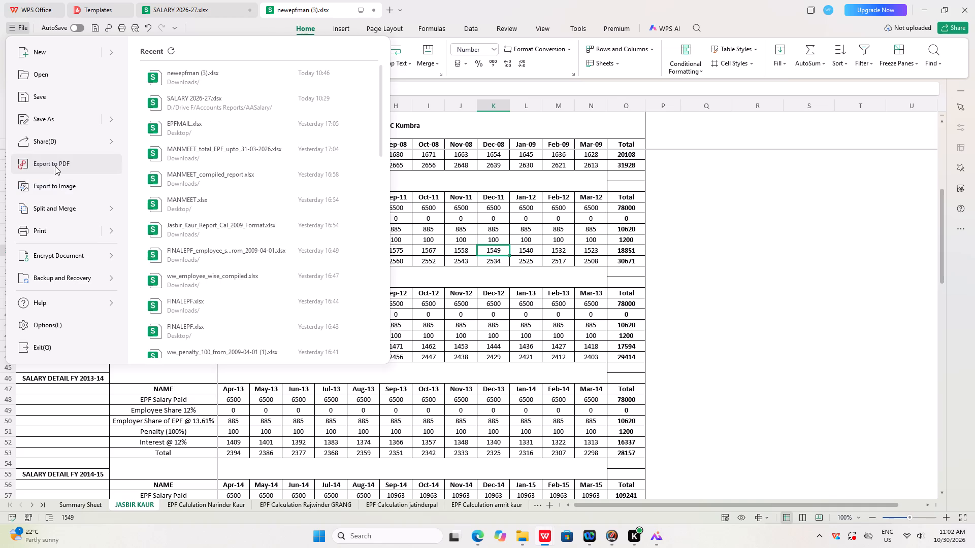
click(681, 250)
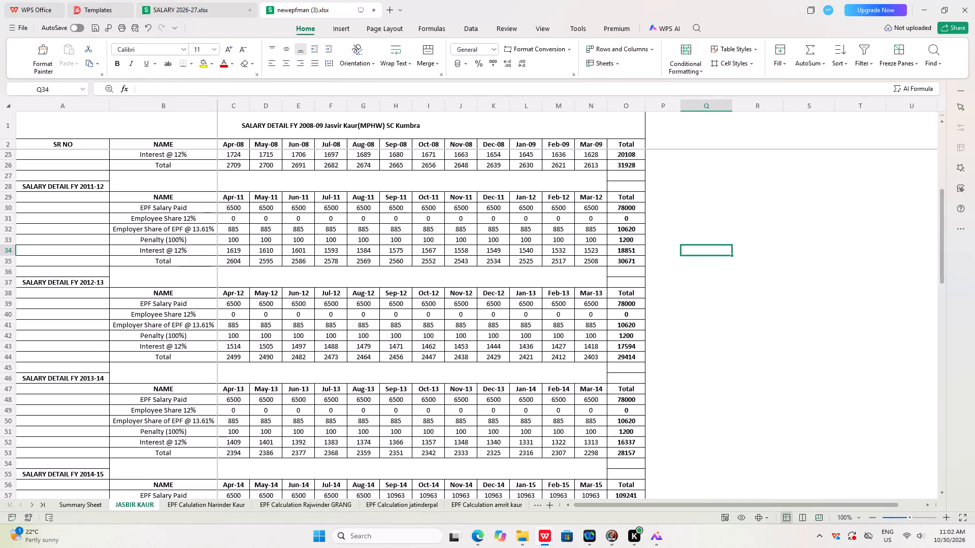
Open the print preview of the current employee's EPF sheet and set the paper to Legal in landscape orientation.
click(26, 28)
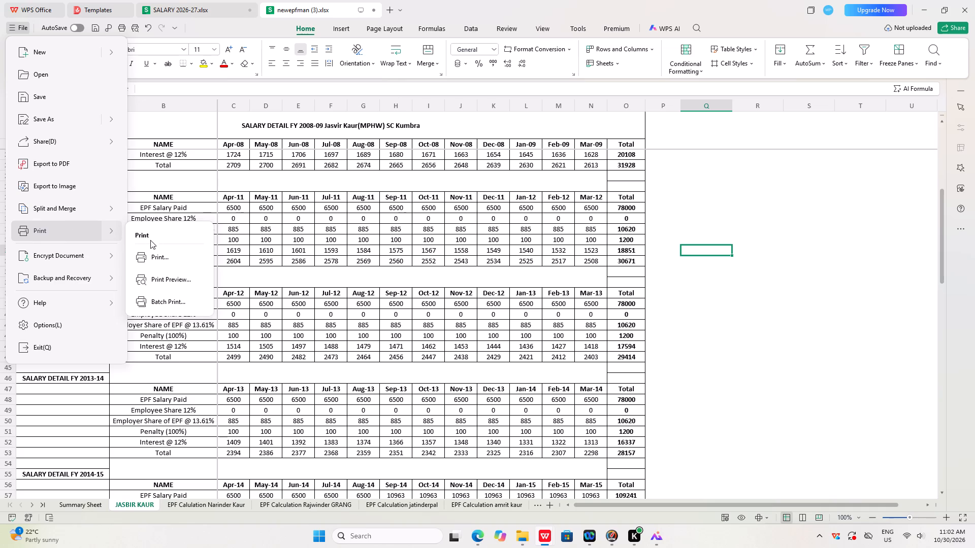
click(167, 276)
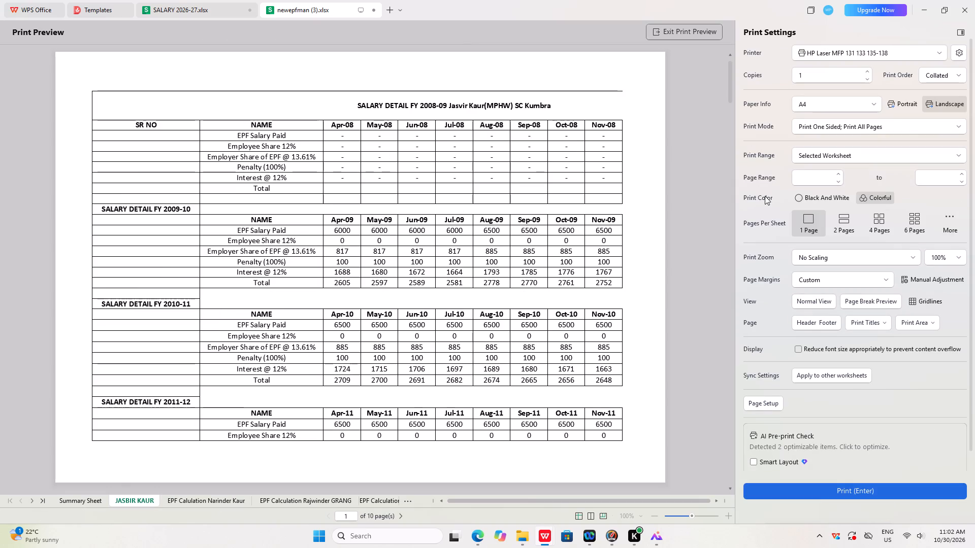
click(950, 106)
click(872, 104)
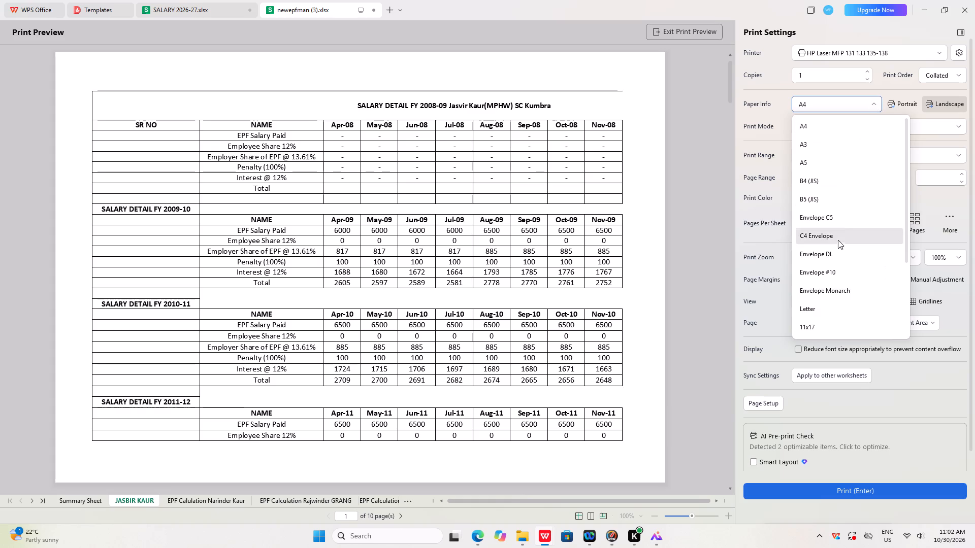
scroll(824, 305, down, 2)
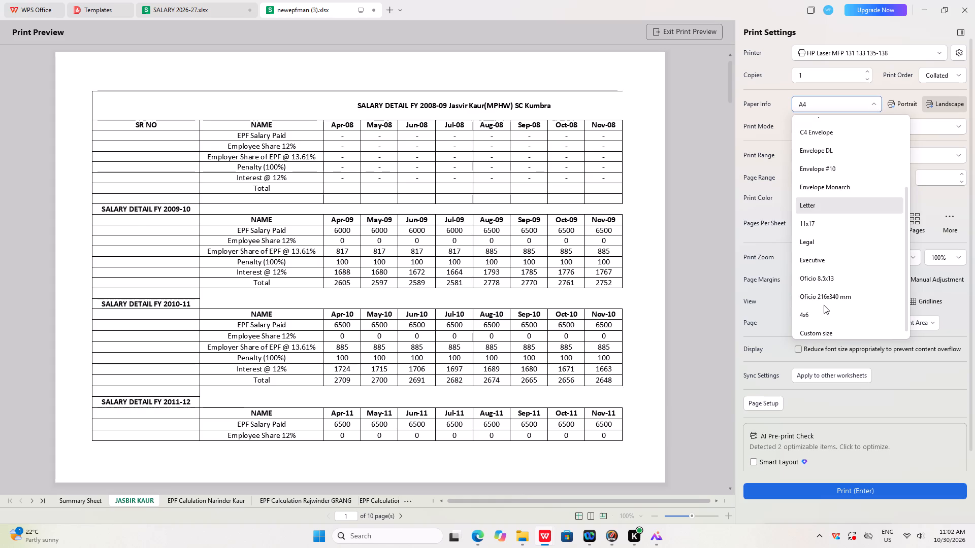
click(821, 240)
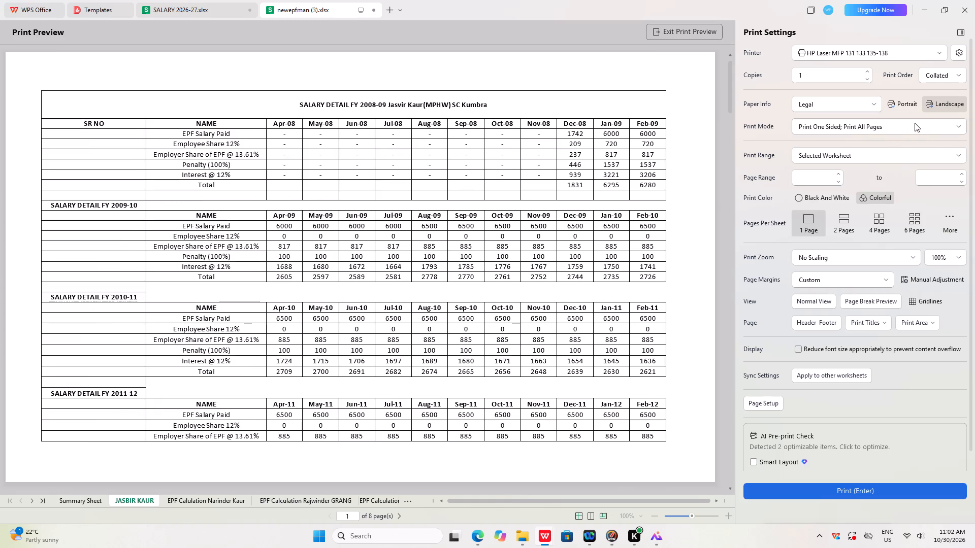
click(944, 105)
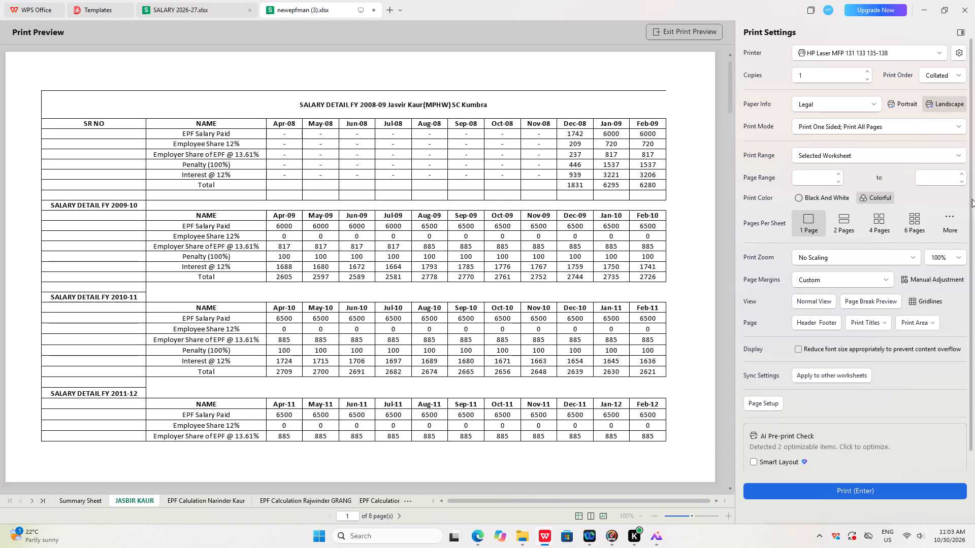
Set the sheet's print scaling to 75%.
click(960, 258)
click(938, 320)
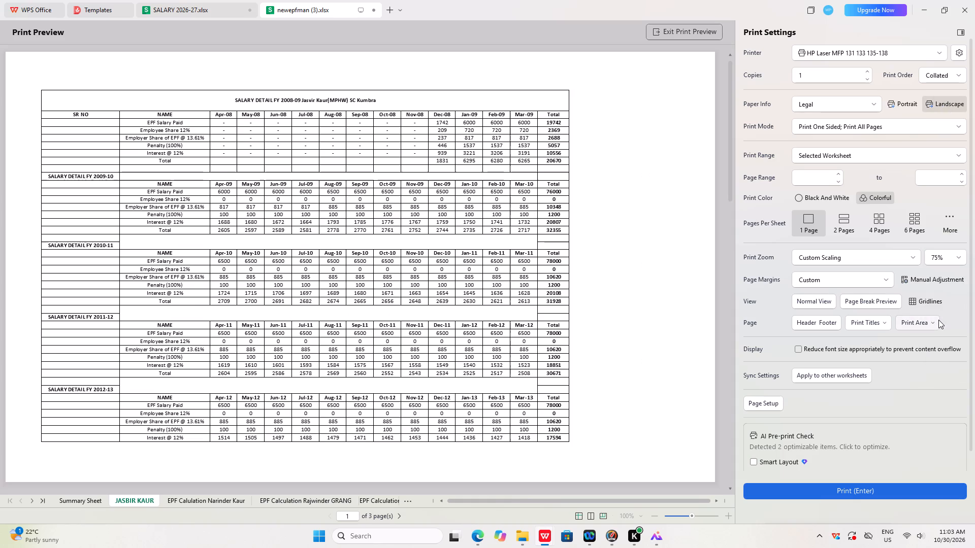
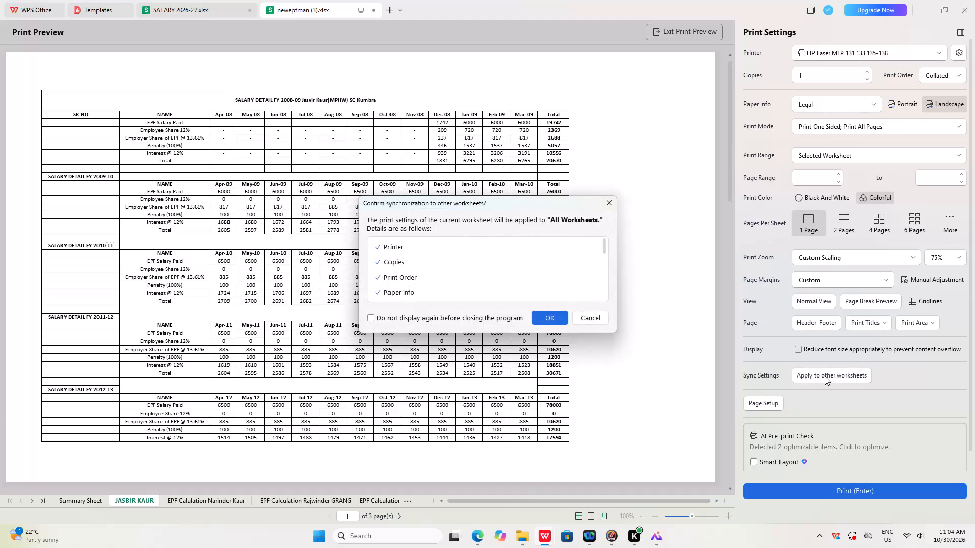
Apply the current sheet's print settings to all other worksheets in the workbook.
click(611, 202)
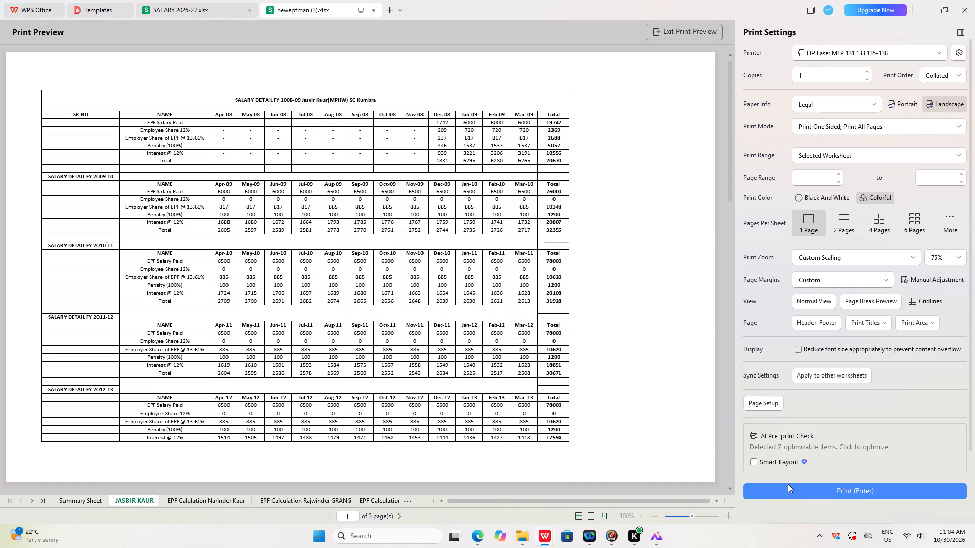
click(818, 376)
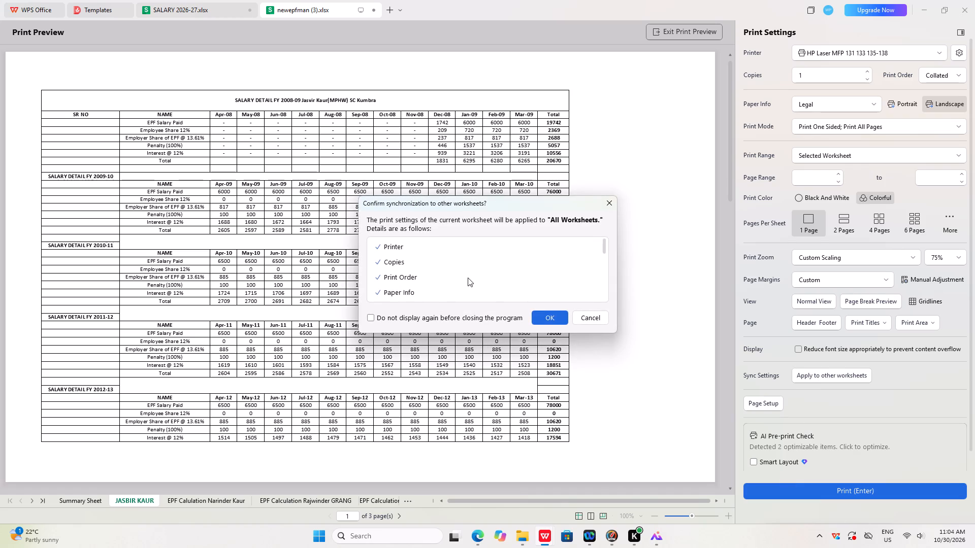
scroll(468, 277, down, 4)
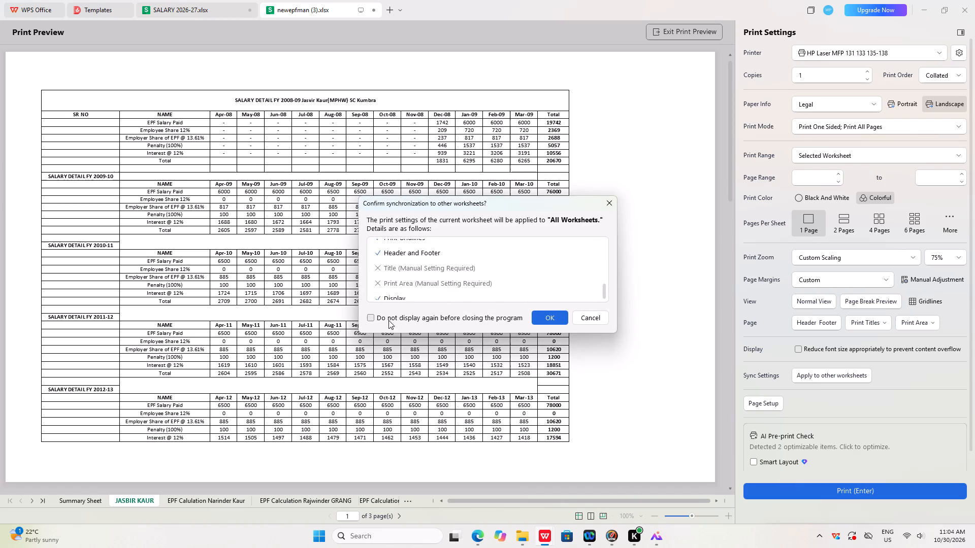
click(550, 317)
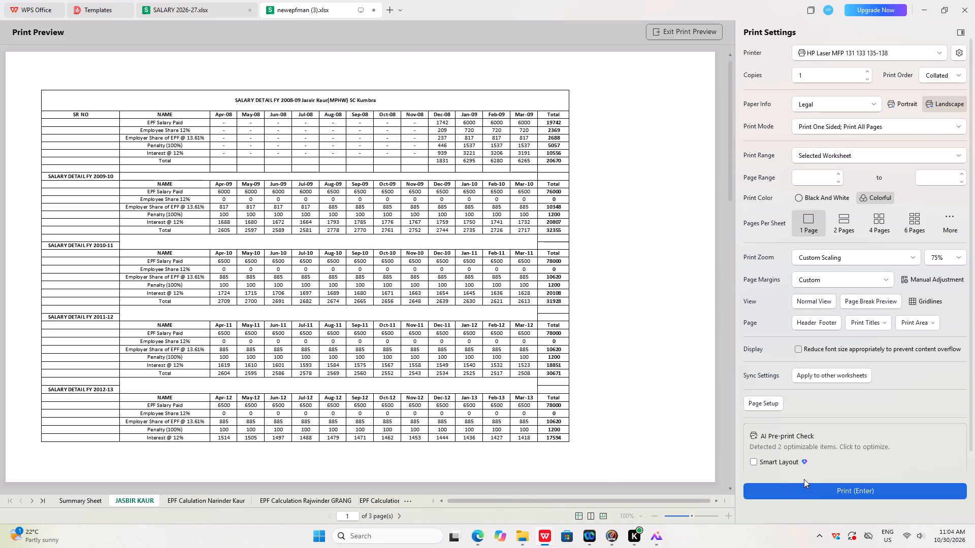
Set the print range to the entire workbook, then leave the print preview.
click(829, 155)
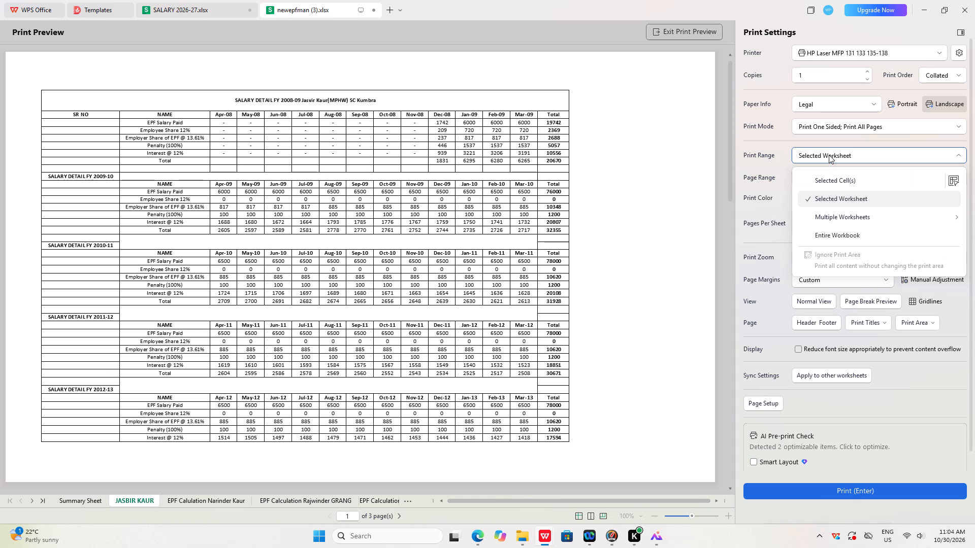
click(834, 234)
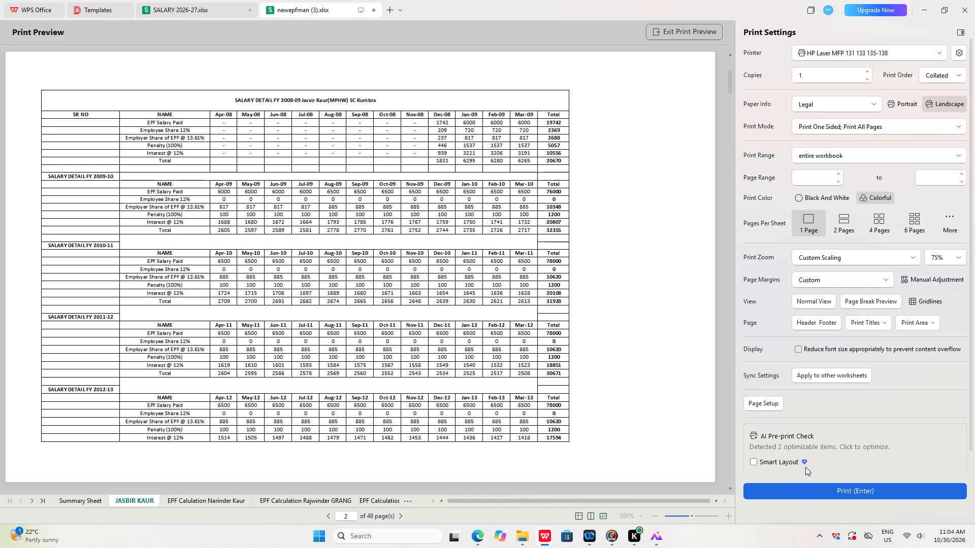
key(Escape)
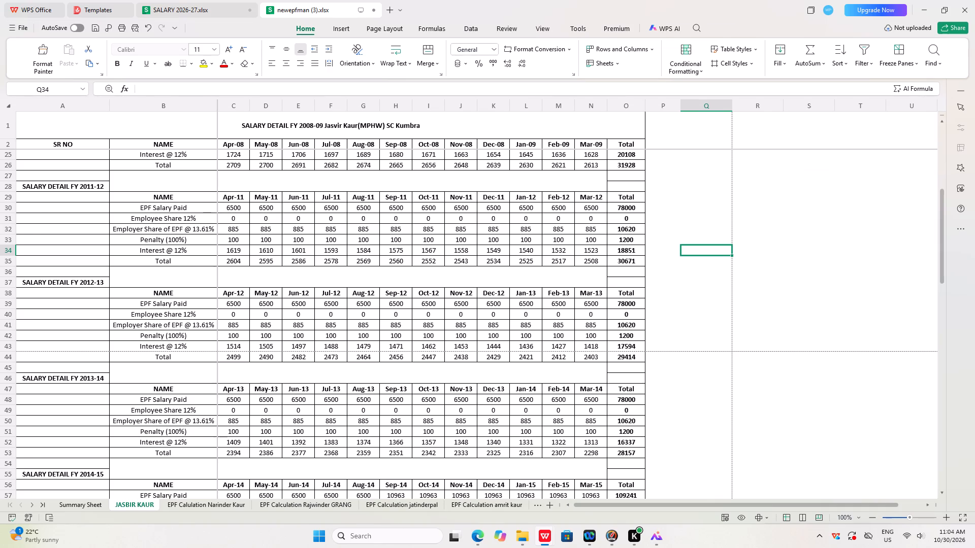
scroll(446, 320, up, 17)
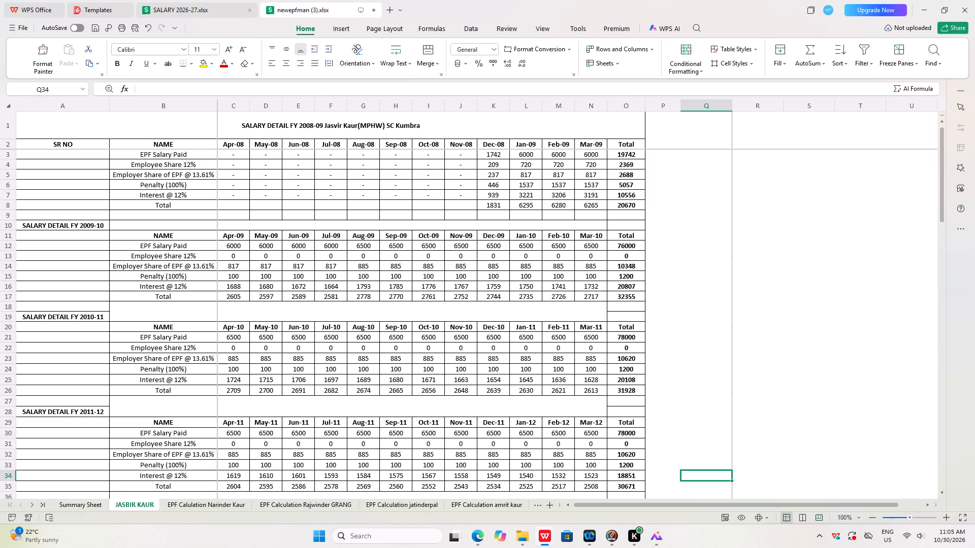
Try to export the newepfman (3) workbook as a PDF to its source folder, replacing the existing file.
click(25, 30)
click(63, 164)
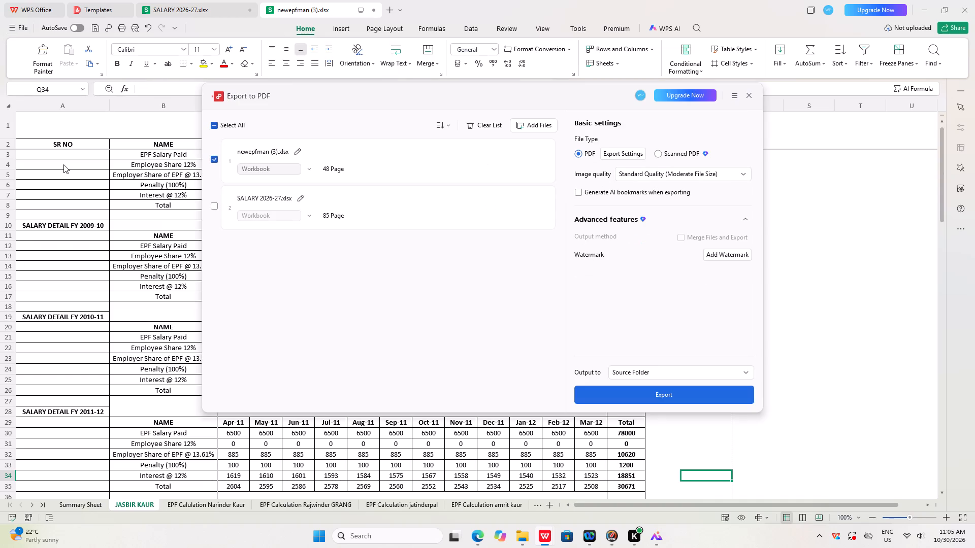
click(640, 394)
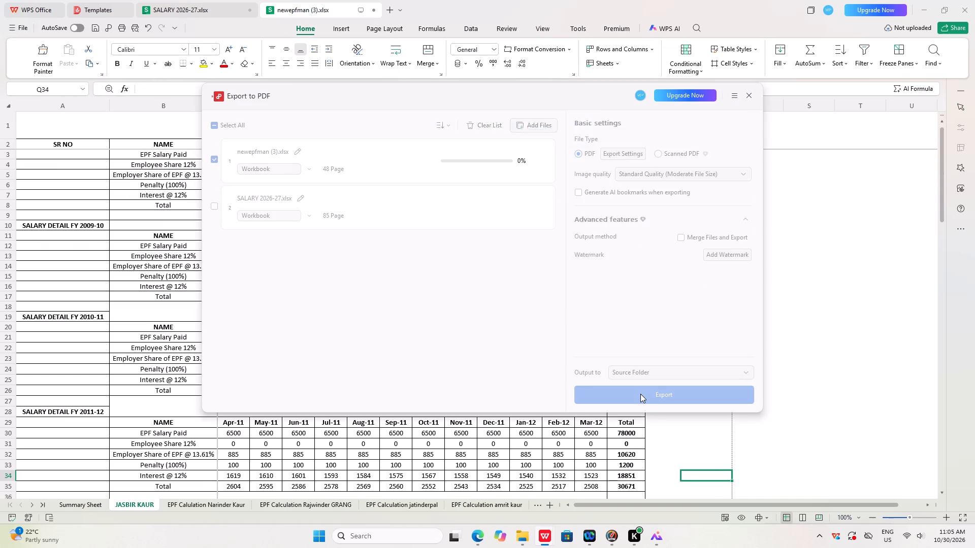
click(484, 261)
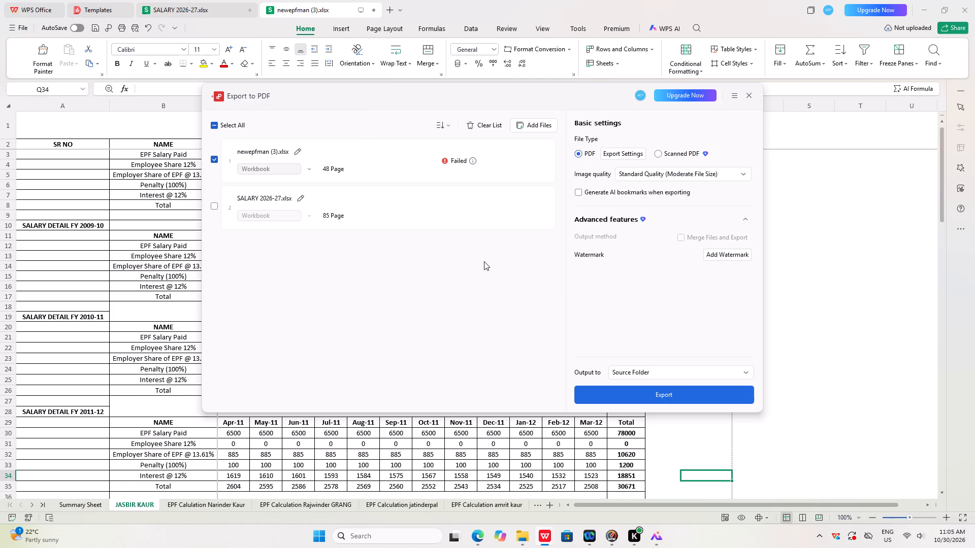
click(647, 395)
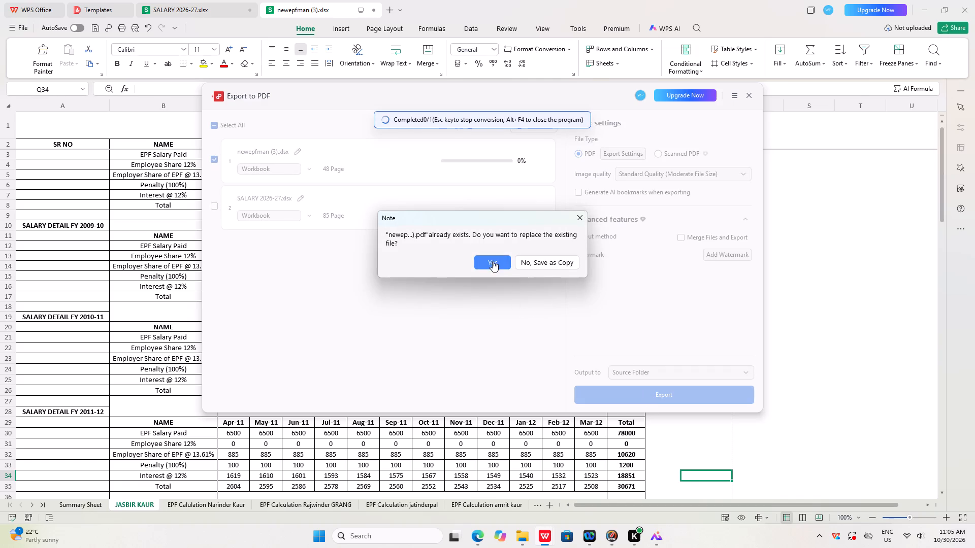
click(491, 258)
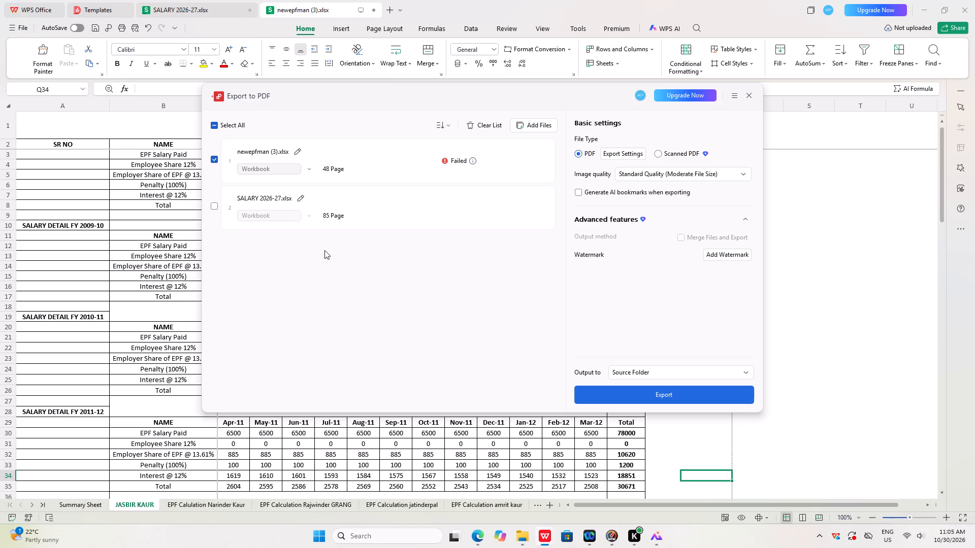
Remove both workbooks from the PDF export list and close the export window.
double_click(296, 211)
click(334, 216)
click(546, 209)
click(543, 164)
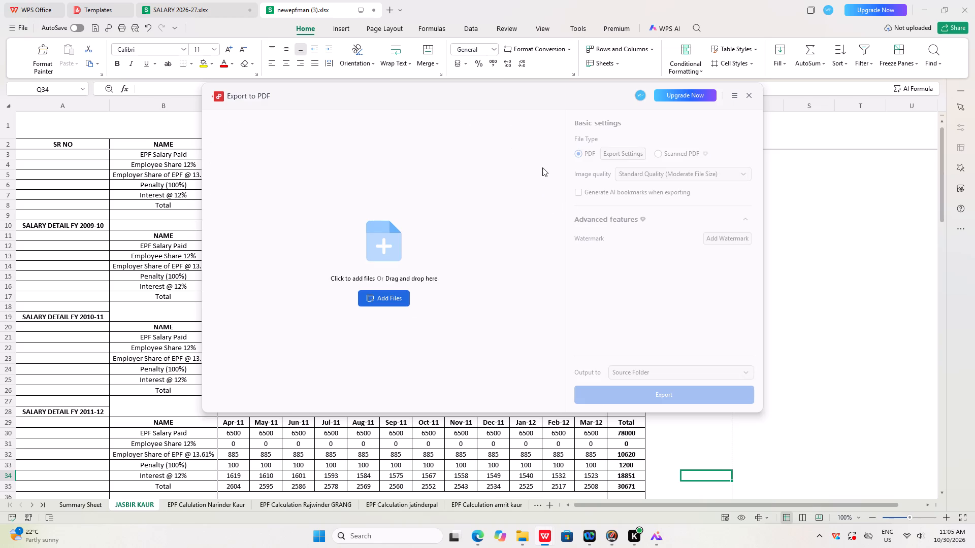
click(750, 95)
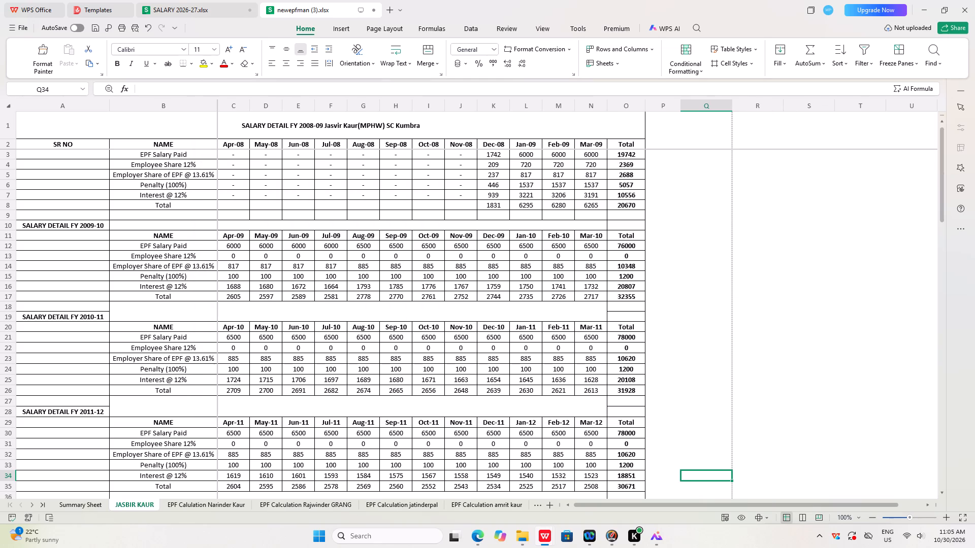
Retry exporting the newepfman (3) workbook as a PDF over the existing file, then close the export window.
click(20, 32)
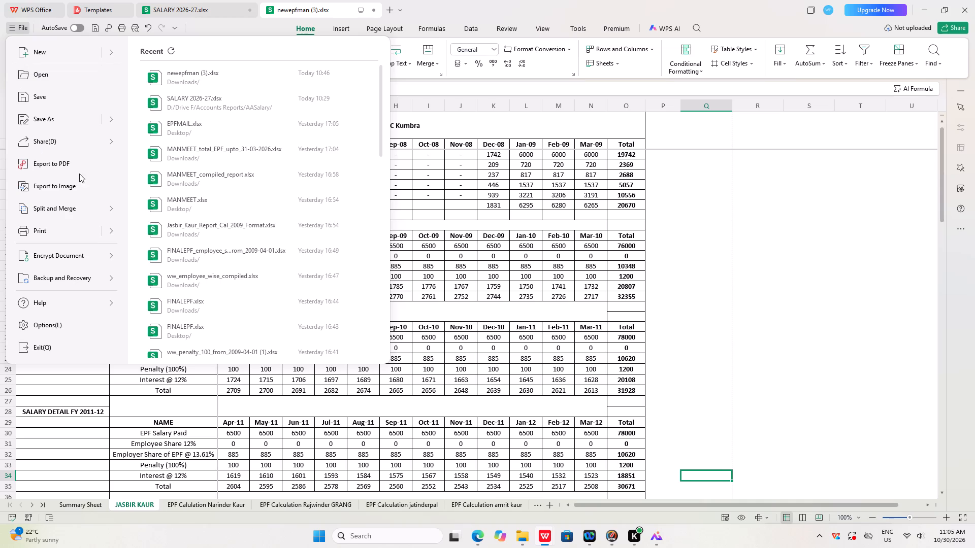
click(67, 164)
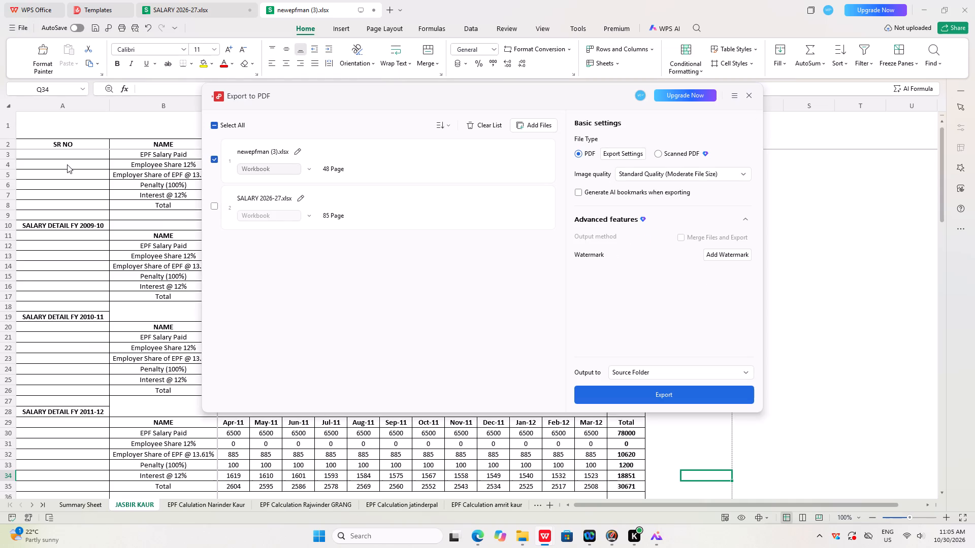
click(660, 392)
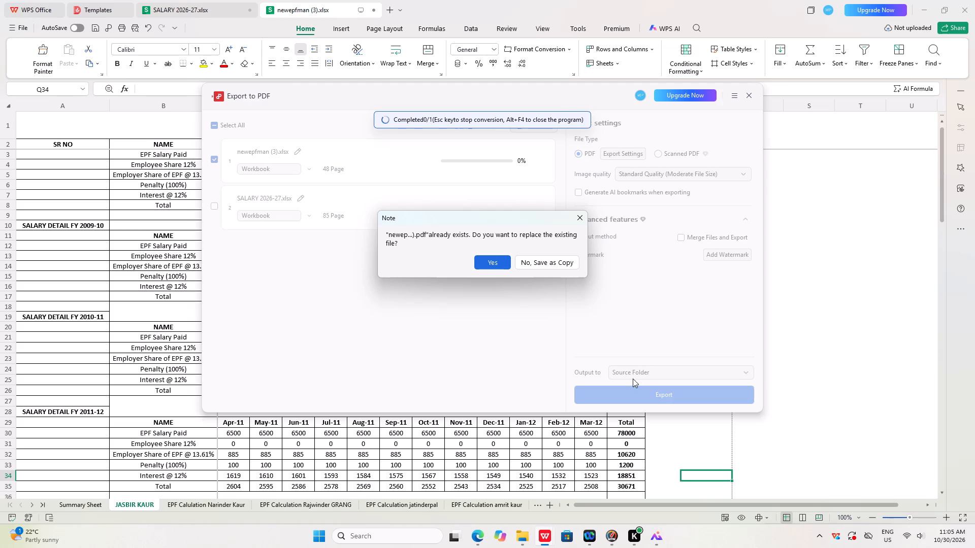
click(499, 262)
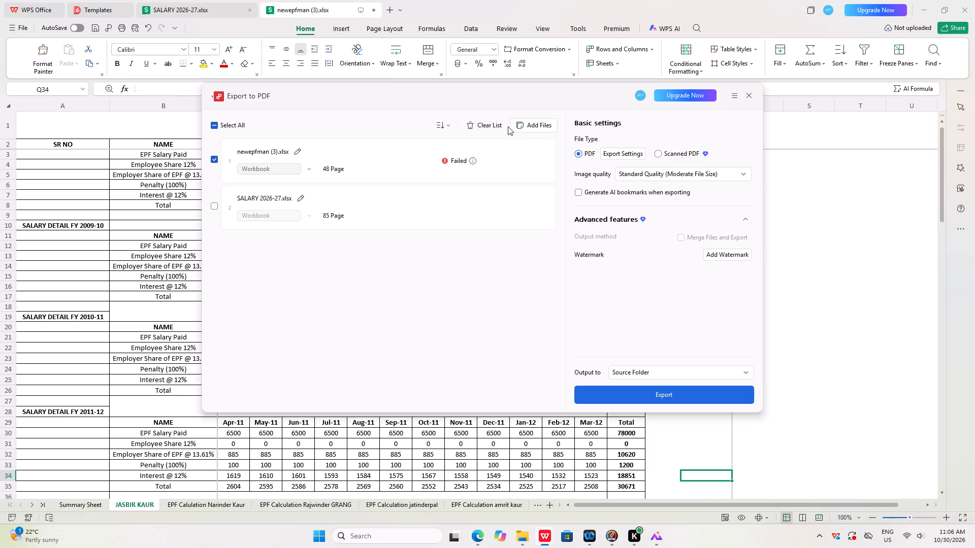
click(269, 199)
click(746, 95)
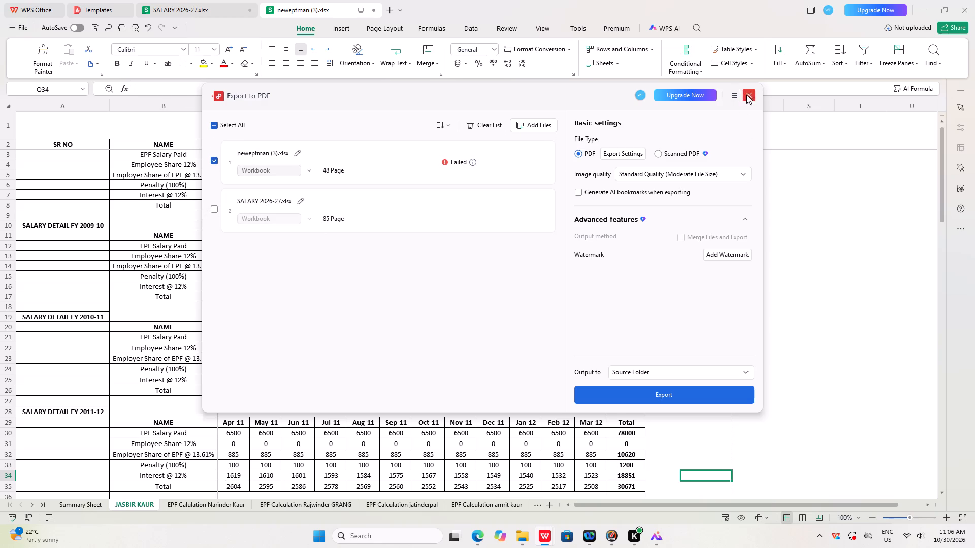
Export the newepfman (3) workbook as a PDF to its source folder, saving it as a copy.
click(20, 25)
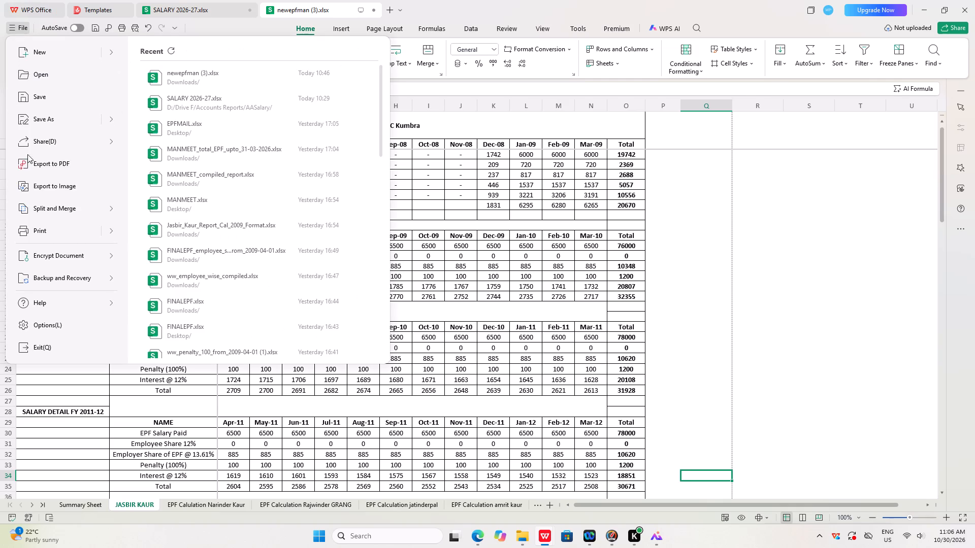
click(57, 163)
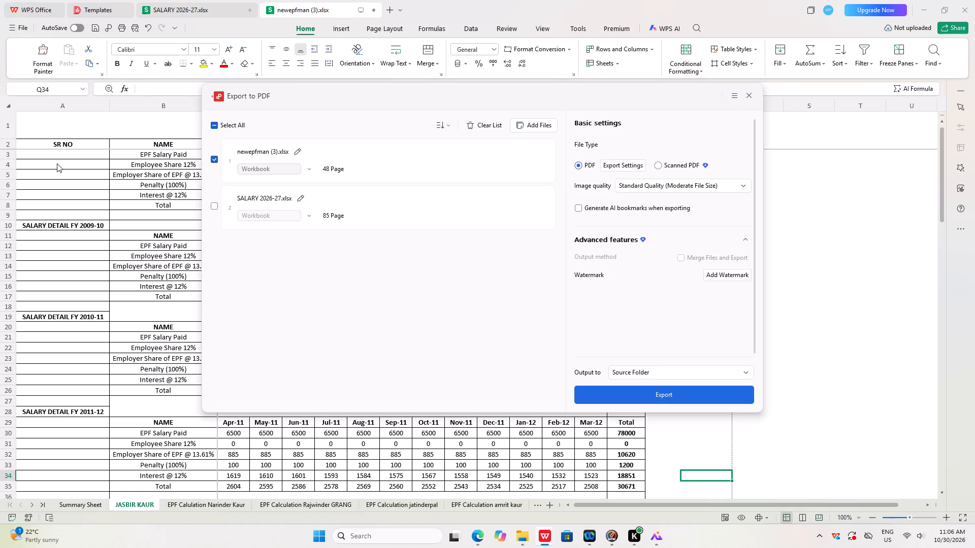
click(604, 395)
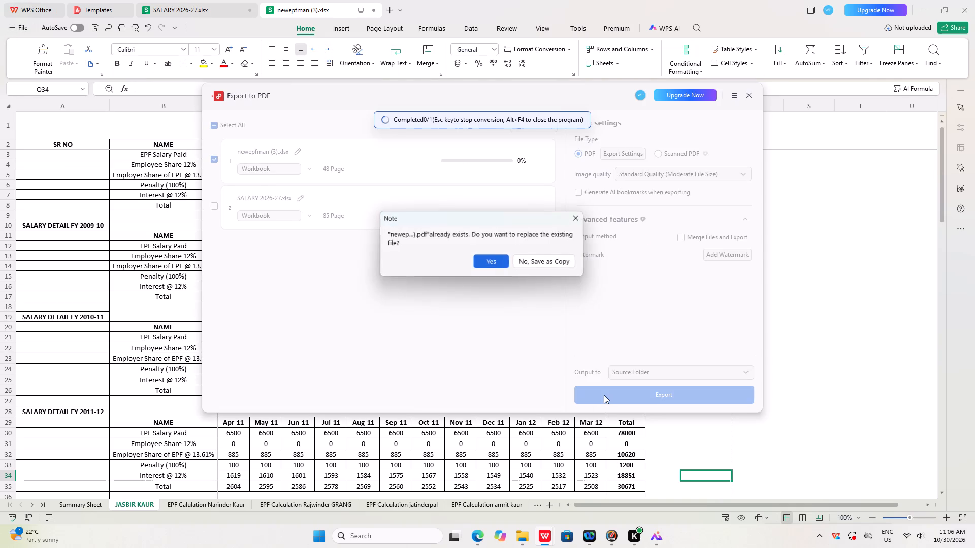
click(546, 265)
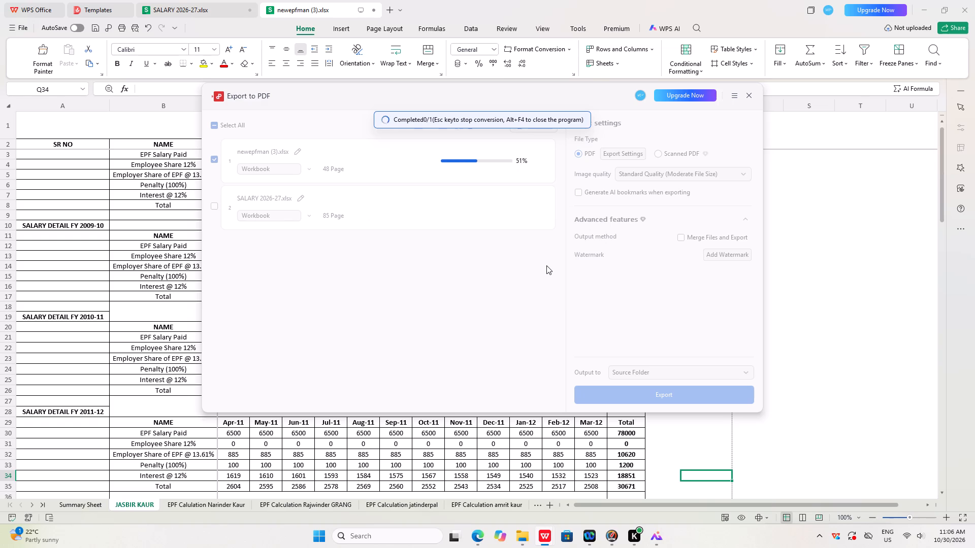
Open the exported PDF copy and examine how the summary and the first employee's yearly salary tables break across pages.
click(519, 262)
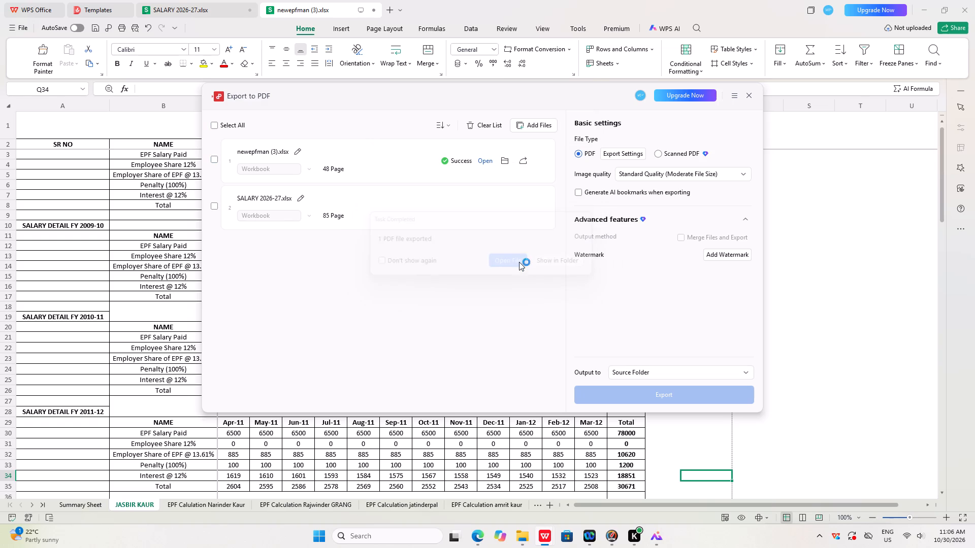
scroll(502, 315, down, 6)
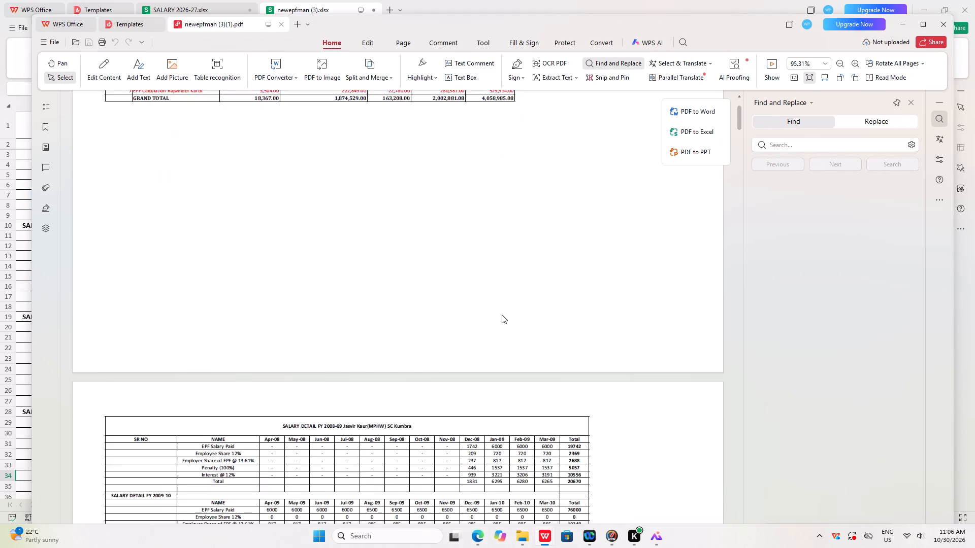
scroll(502, 315, down, 7)
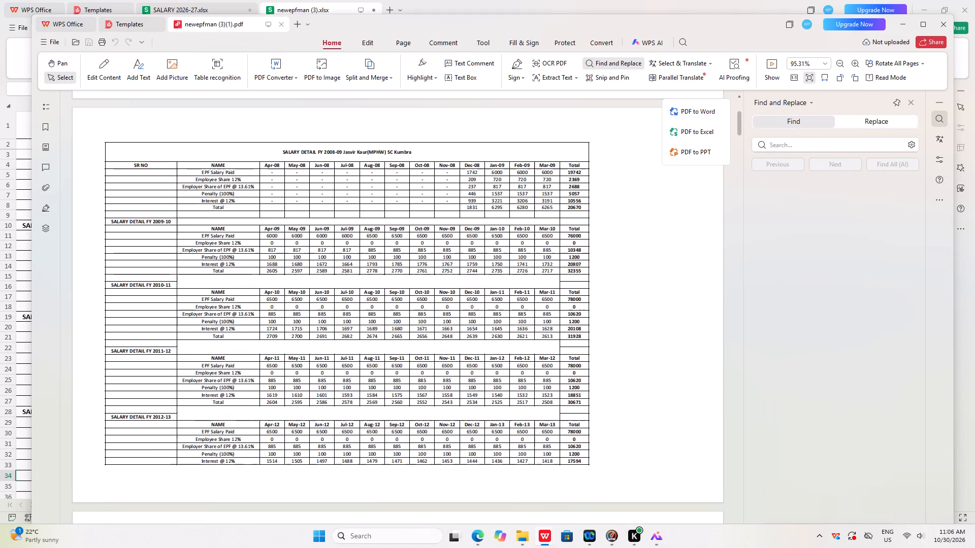
scroll(505, 322, down, 13)
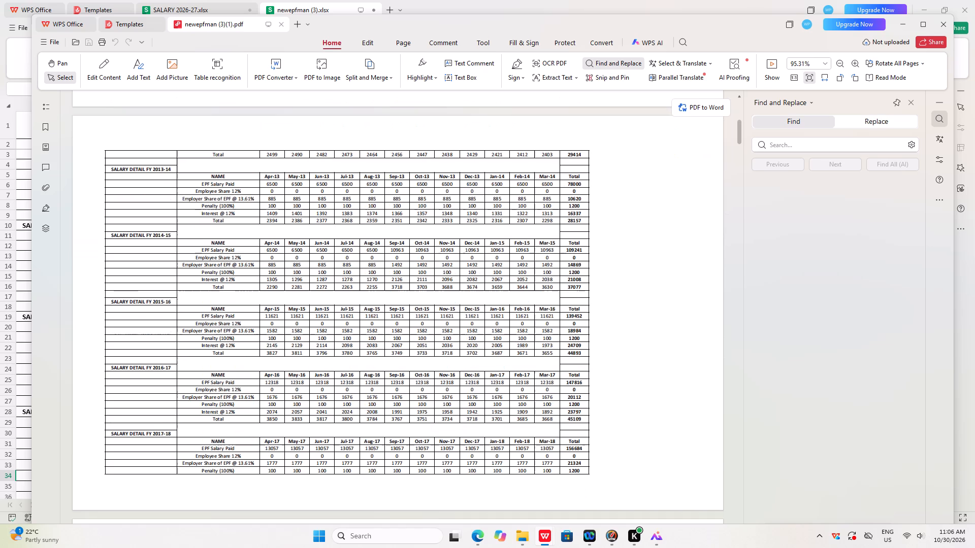
scroll(508, 294, up, 17)
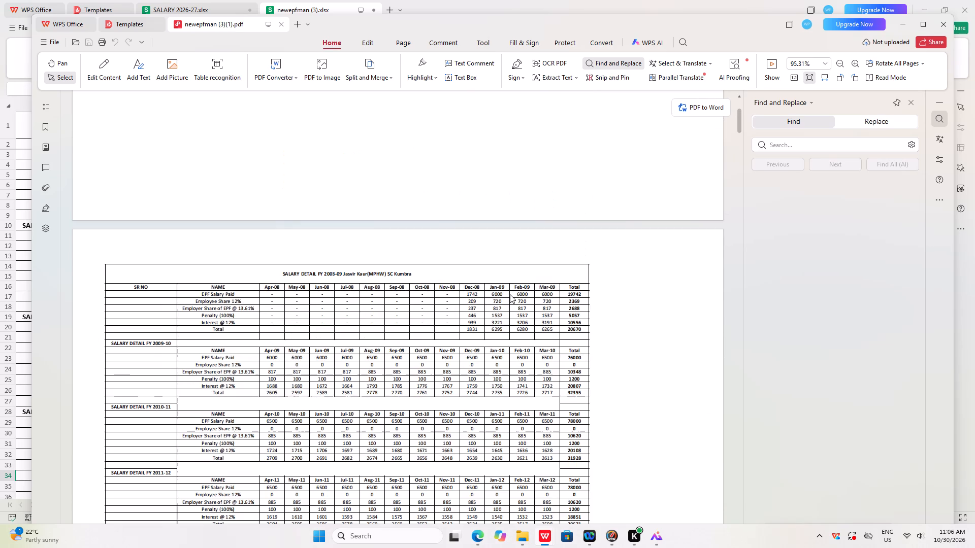
scroll(510, 294, down, 12)
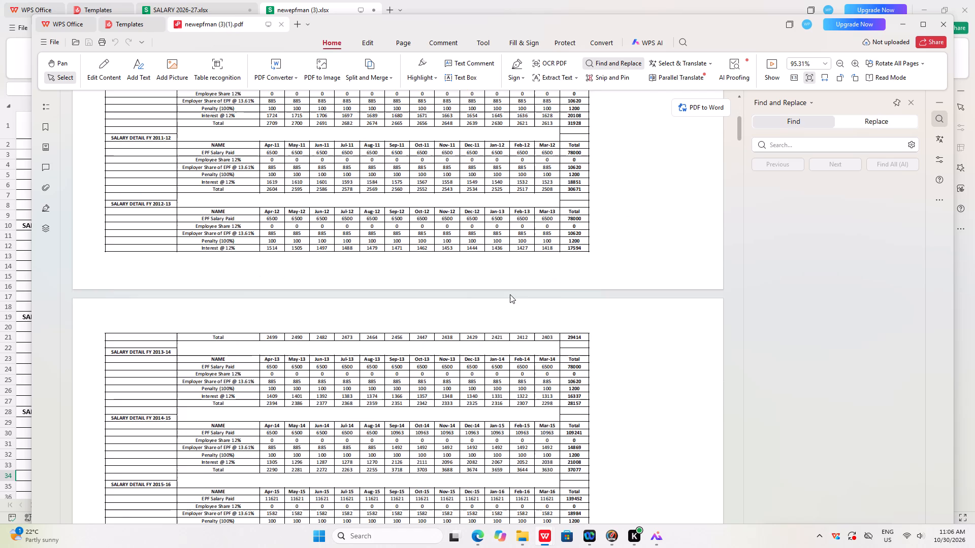
scroll(510, 294, up, 20)
scroll(510, 294, up, 9)
scroll(511, 293, down, 4)
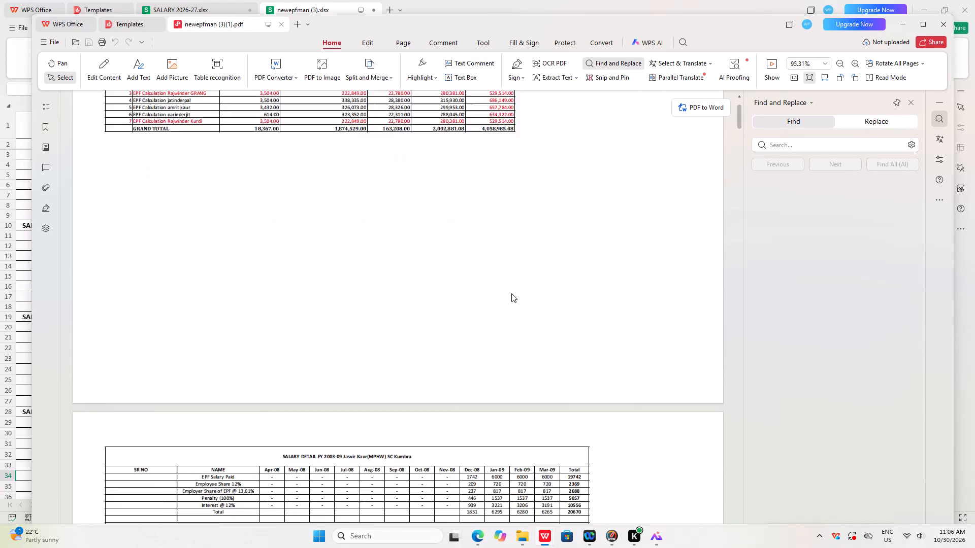
scroll(511, 293, down, 1)
scroll(511, 293, up, 4)
scroll(511, 293, down, 12)
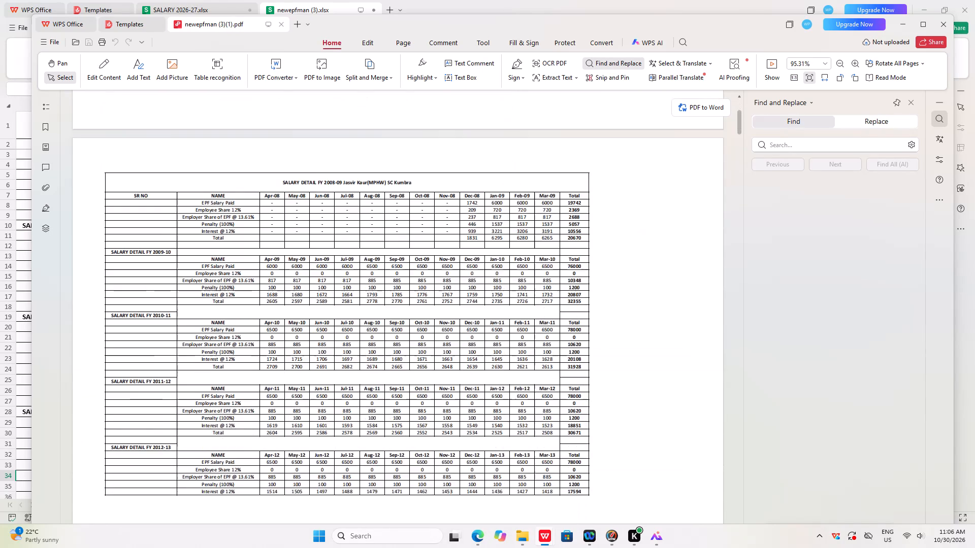
scroll(606, 293, down, 3)
Print only page 2 of the exported PDF.
key(ctrl+p)
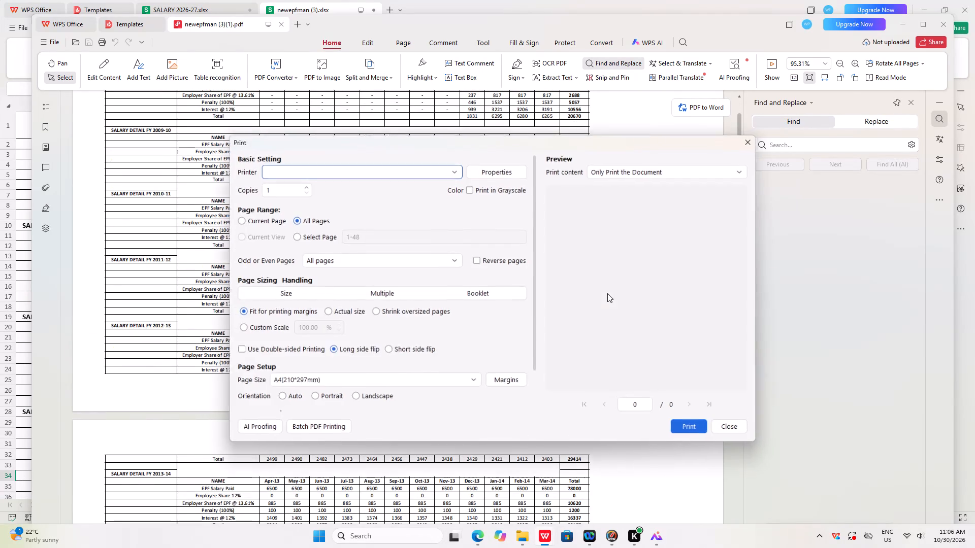
click(340, 260)
click(340, 260)
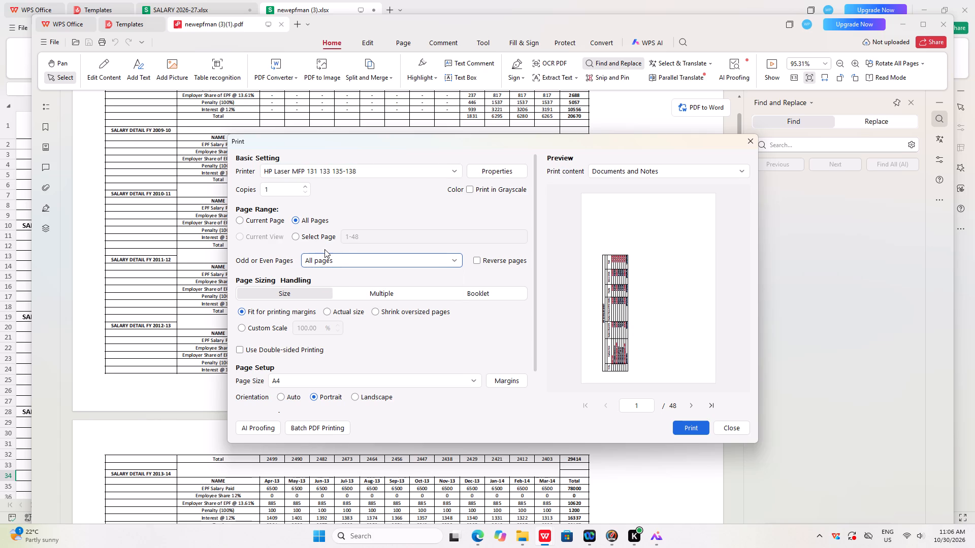
click(294, 235)
click(365, 239)
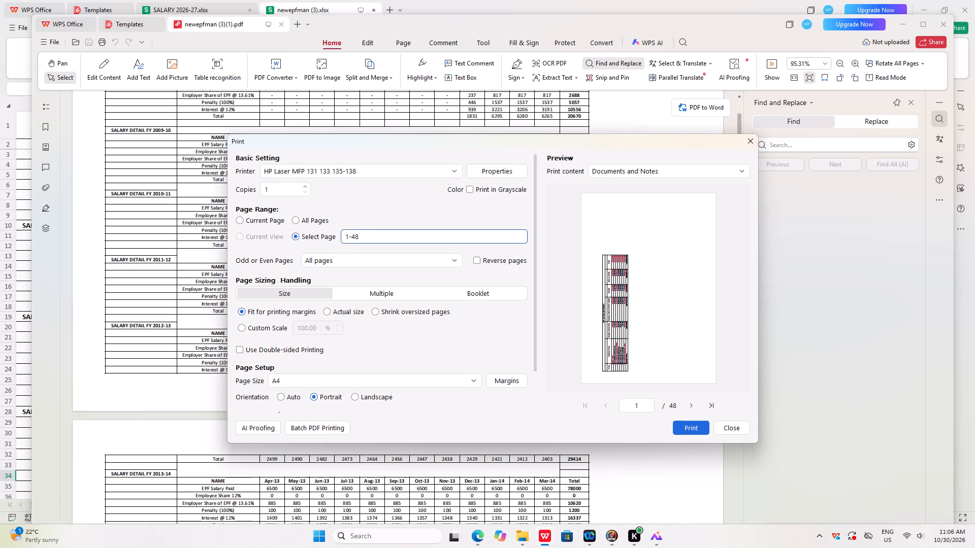
key(BackSpace)
key(BackSpace)
key(BackSpace)
key(BackSpace)
key(BackSpace)
key(2)
click(698, 430)
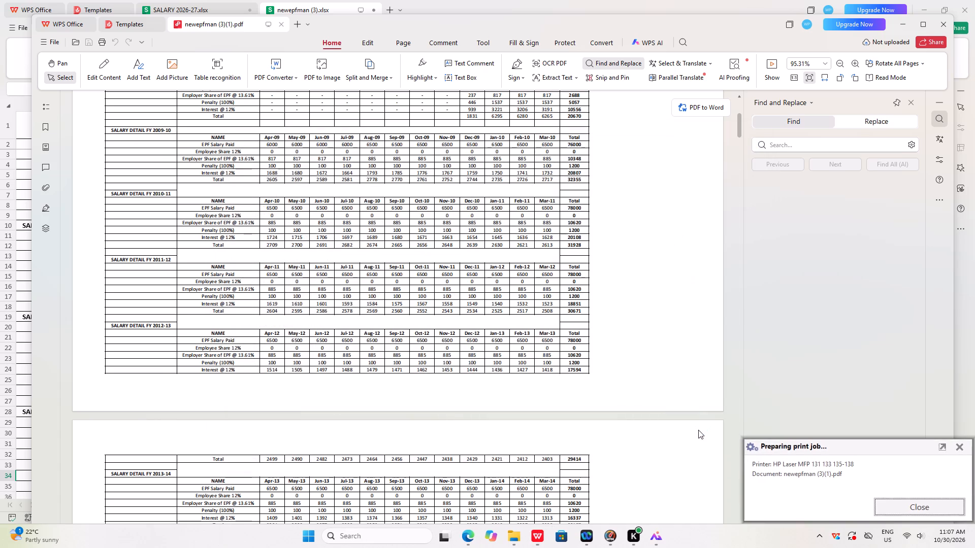
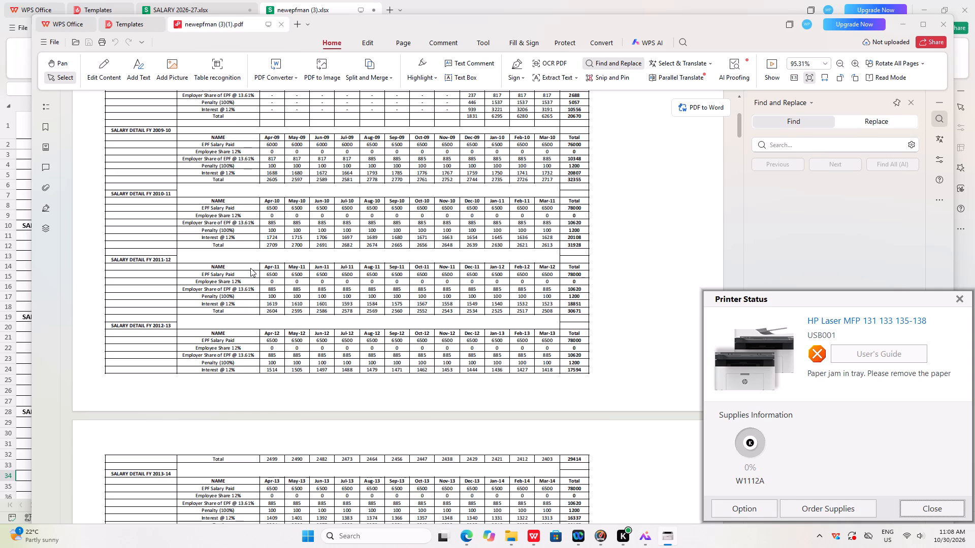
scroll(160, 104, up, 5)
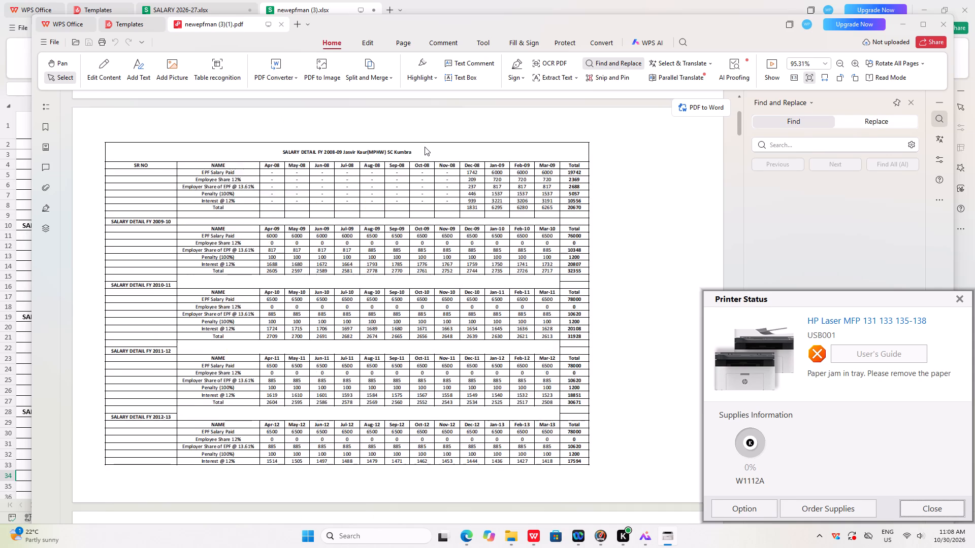
Save a copy of the newepfman (3)(1) PDF to the Desktop under the file name pdf.
scroll(425, 147, up, 20)
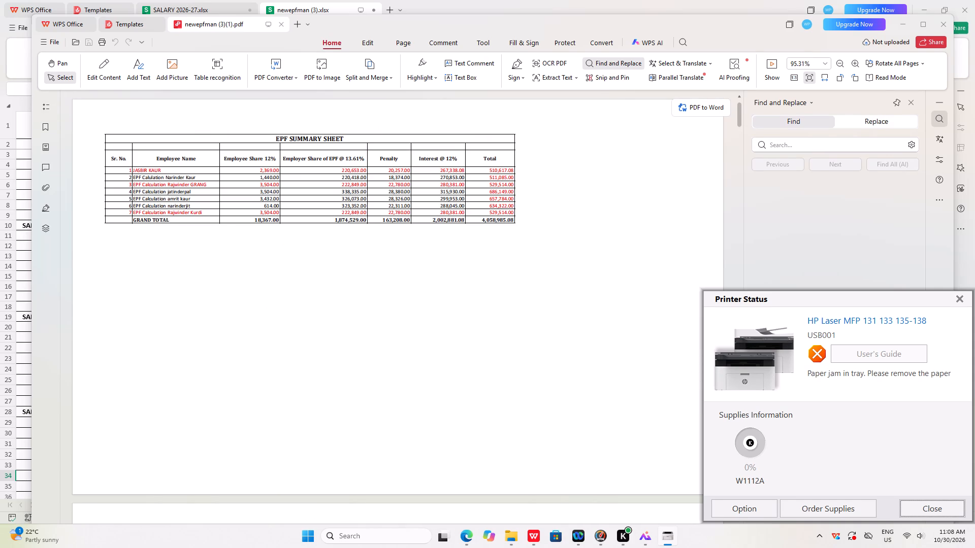
click(53, 43)
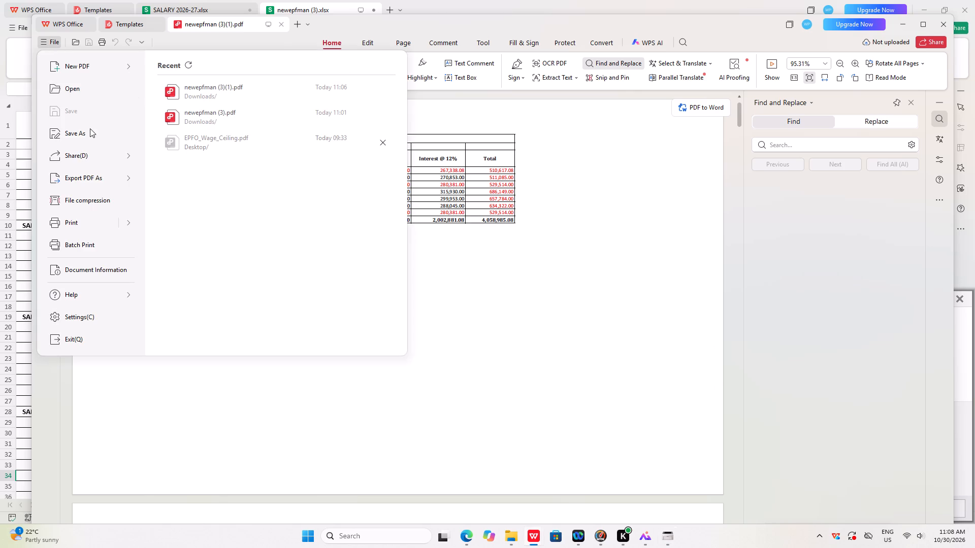
click(90, 138)
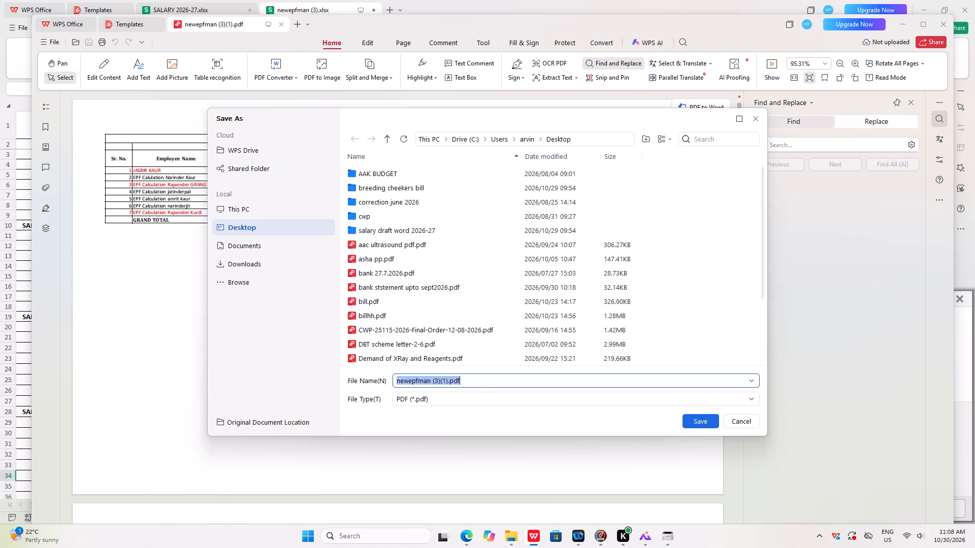
click(473, 380)
key(BackSpace)
key(BackSpace)
key(BackSpace)
key(BackSpace)
key(BackSpace)
key(BackSpace)
key(BackSpace)
key(BackSpace)
key(BackSpace)
key(BackSpace)
key(BackSpace)
key(BackSpace)
key(BackSpace)
key(BackSpace)
key(BackSpace)
key(BackSpace)
key(BackSpace)
key(BackSpace)
key(BackSpace)
key(BackSpace)
key(BackSpace)
key(BackSpace)
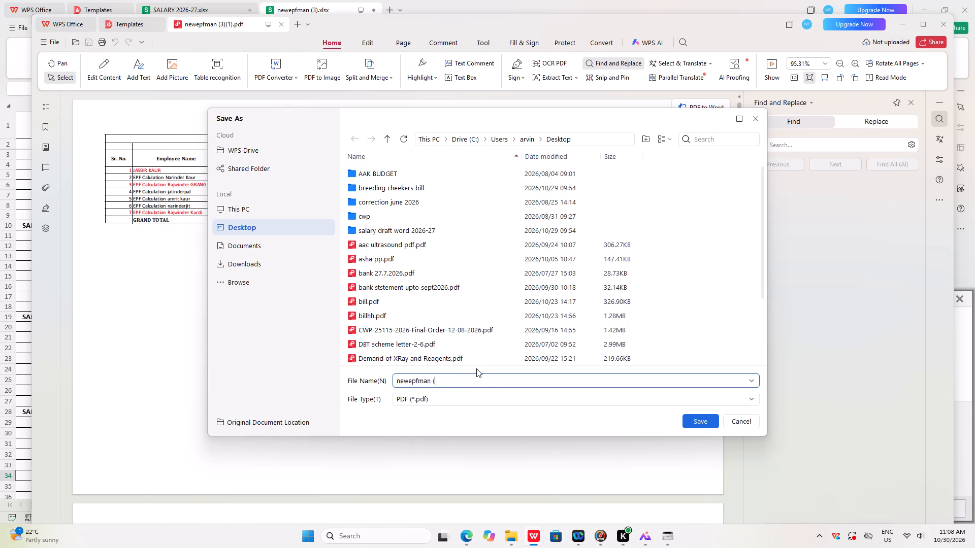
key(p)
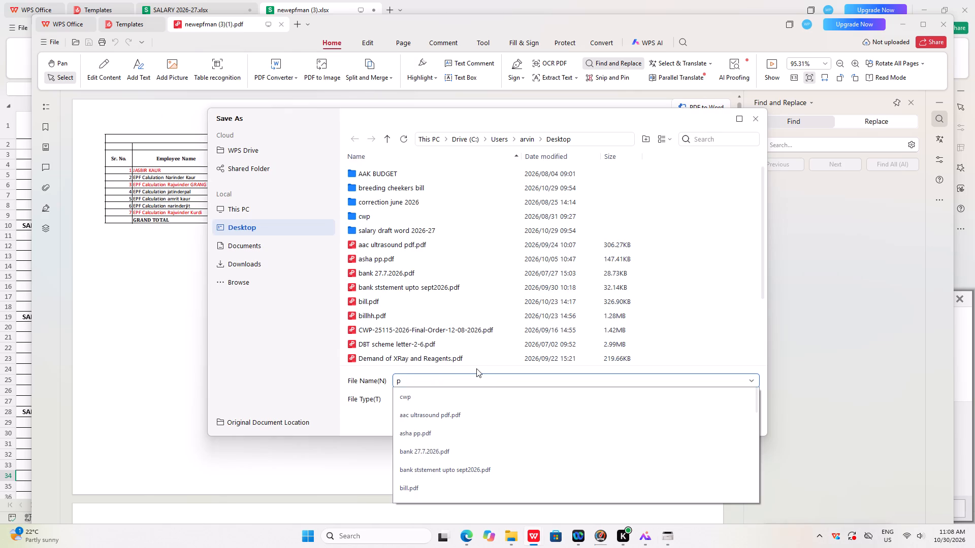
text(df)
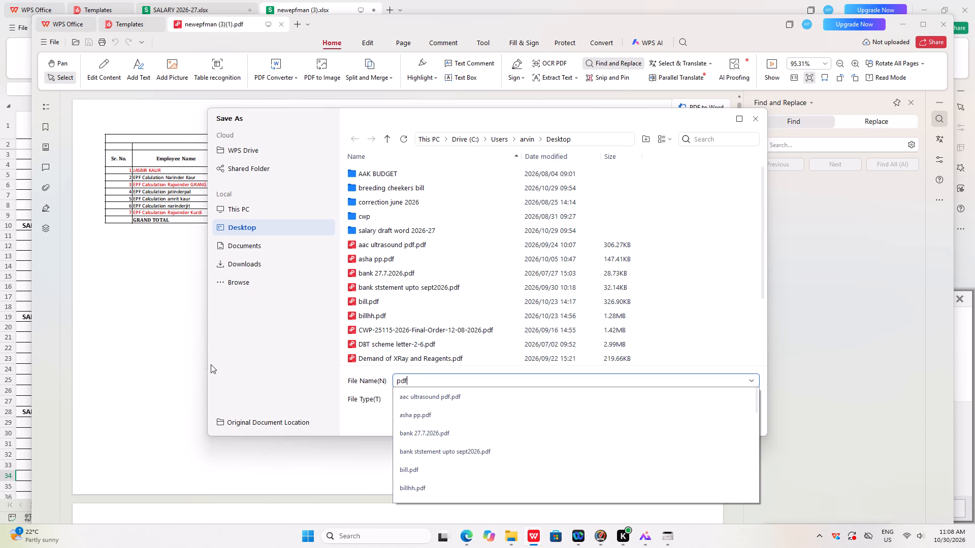
click(889, 439)
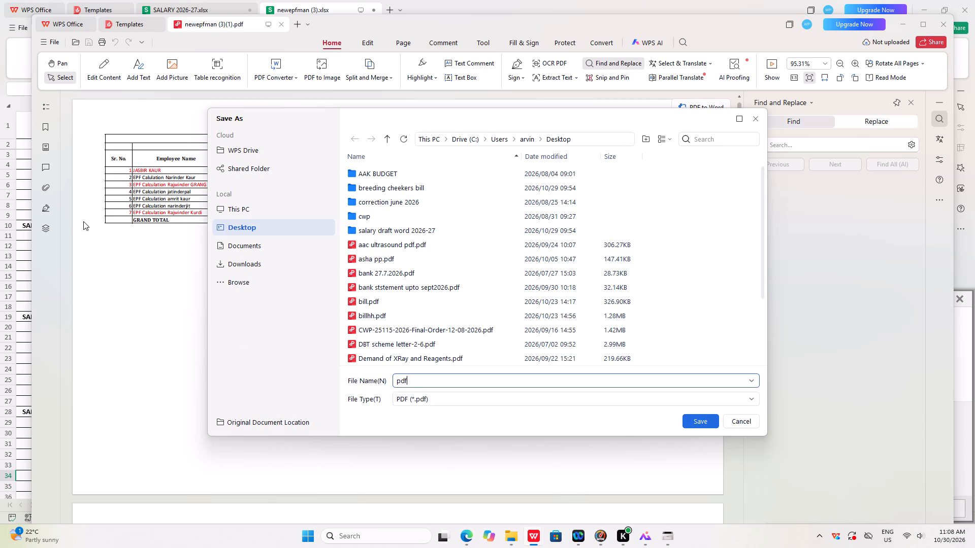
click(697, 423)
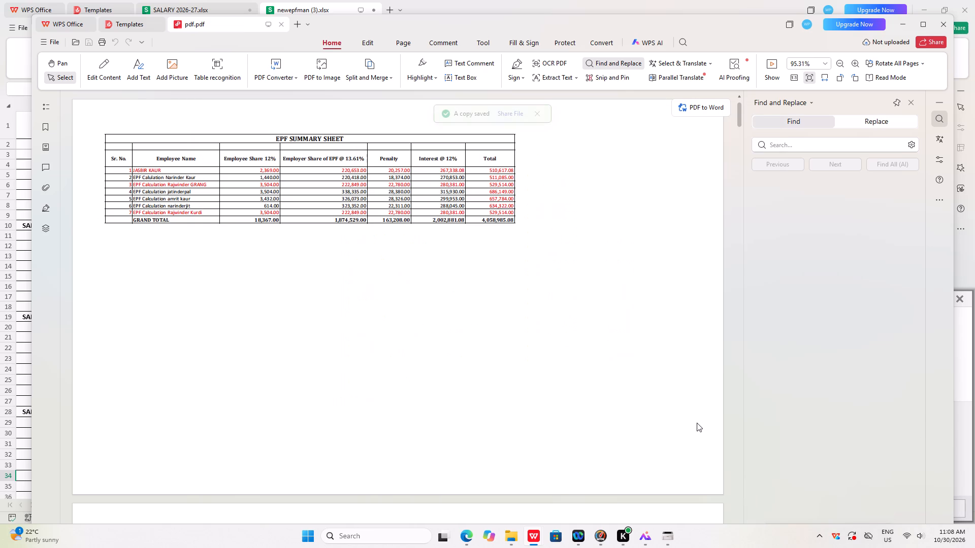
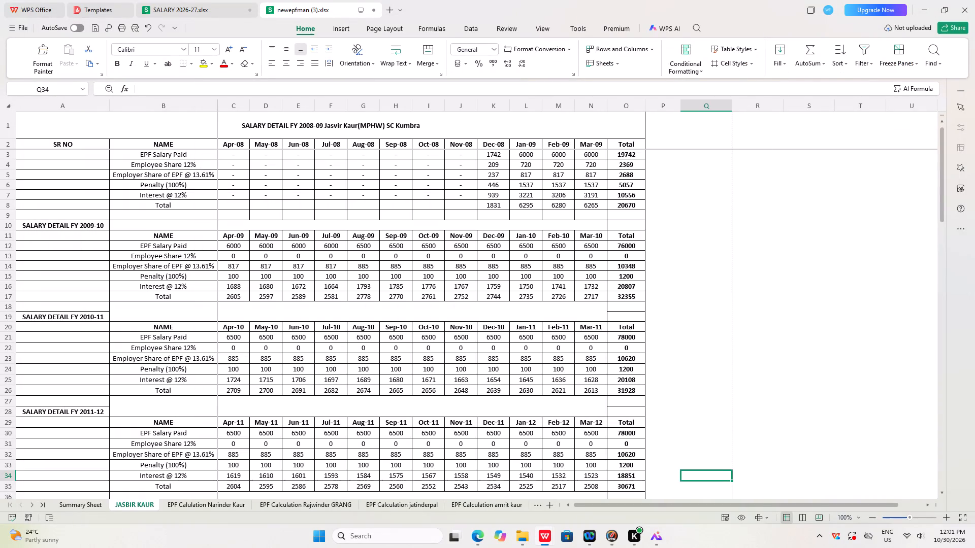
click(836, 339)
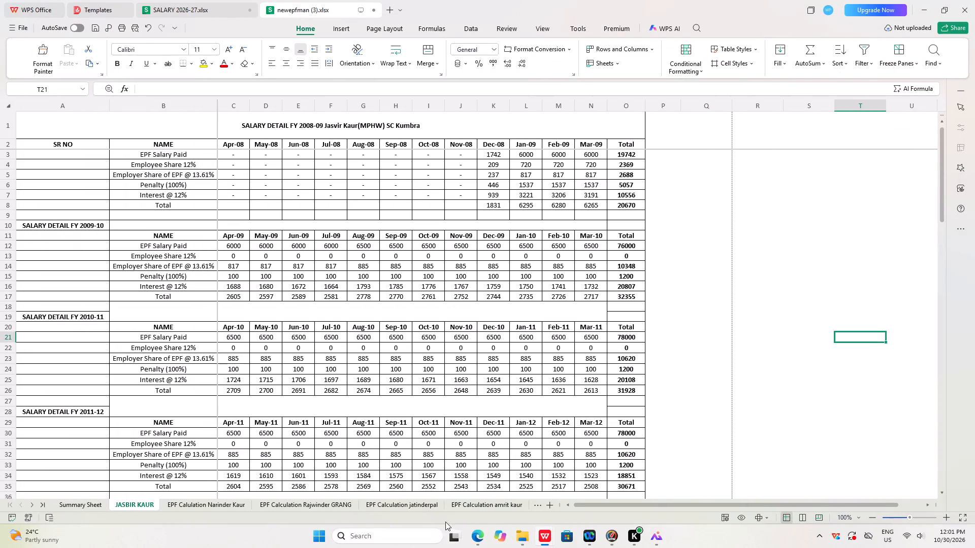